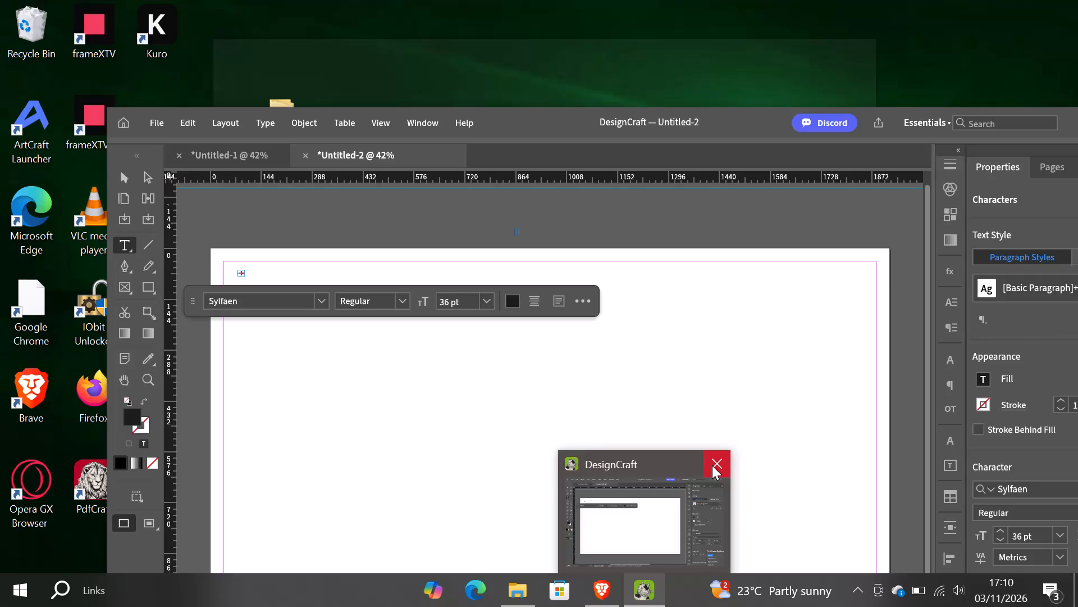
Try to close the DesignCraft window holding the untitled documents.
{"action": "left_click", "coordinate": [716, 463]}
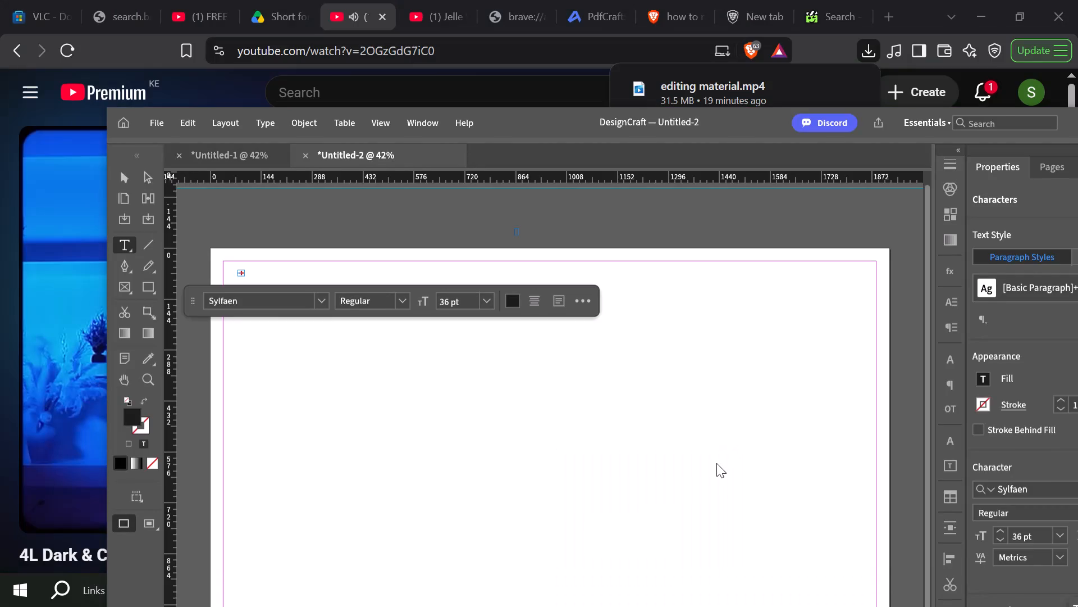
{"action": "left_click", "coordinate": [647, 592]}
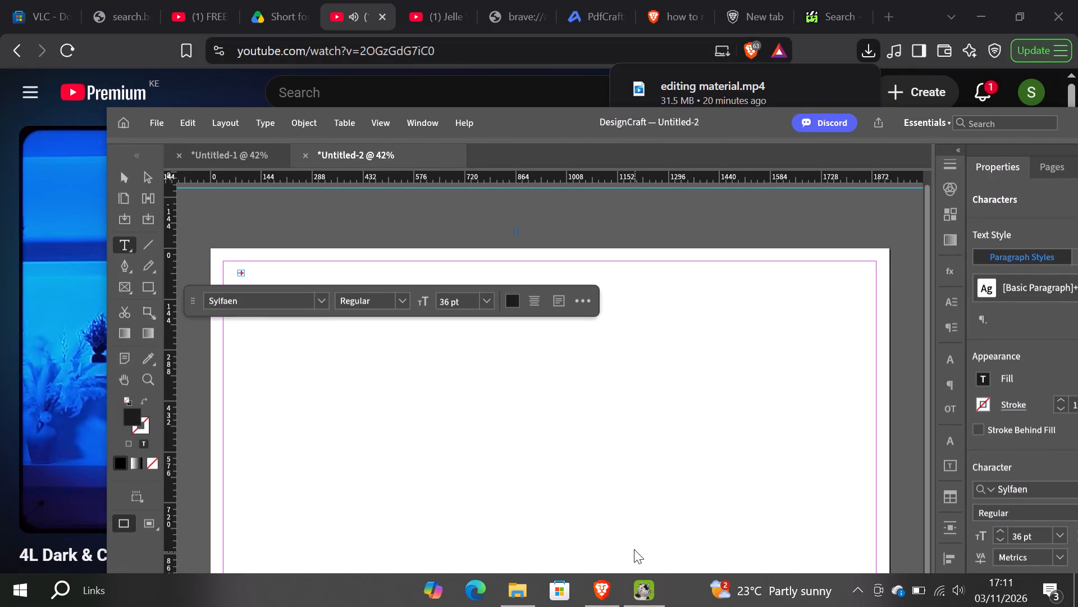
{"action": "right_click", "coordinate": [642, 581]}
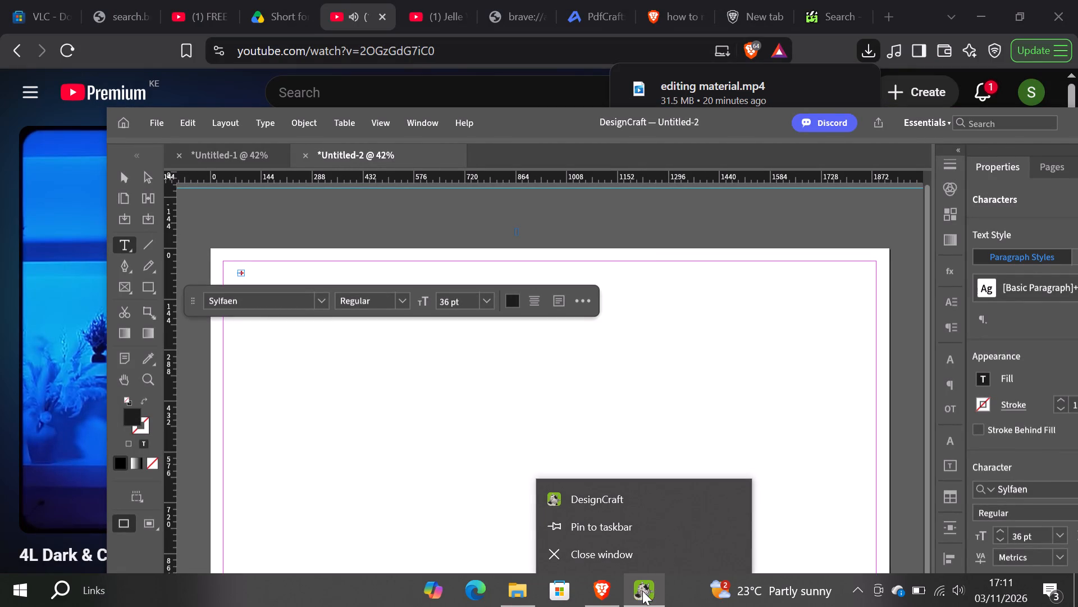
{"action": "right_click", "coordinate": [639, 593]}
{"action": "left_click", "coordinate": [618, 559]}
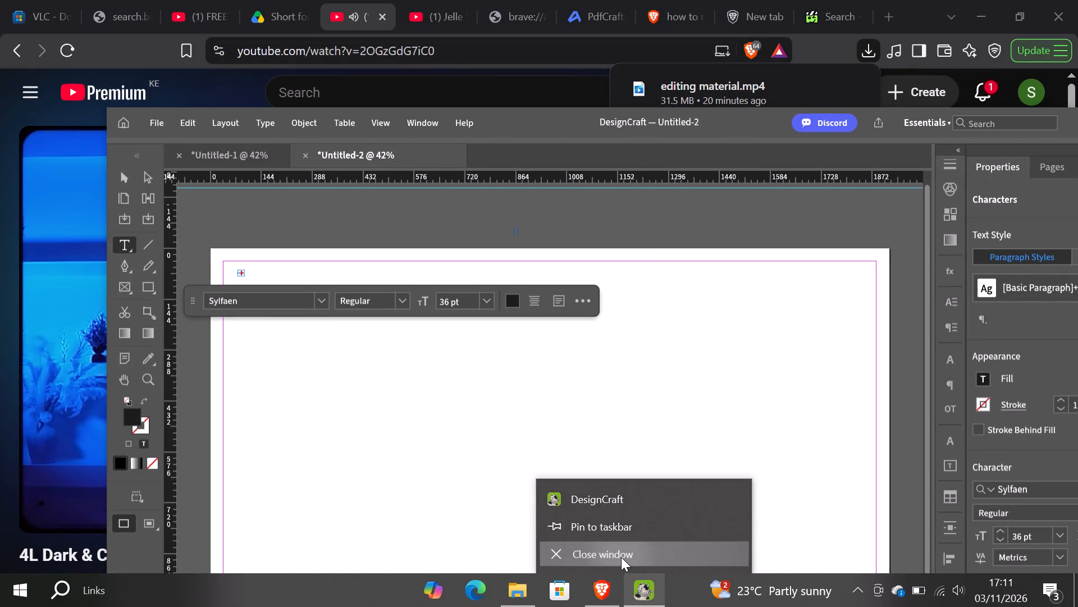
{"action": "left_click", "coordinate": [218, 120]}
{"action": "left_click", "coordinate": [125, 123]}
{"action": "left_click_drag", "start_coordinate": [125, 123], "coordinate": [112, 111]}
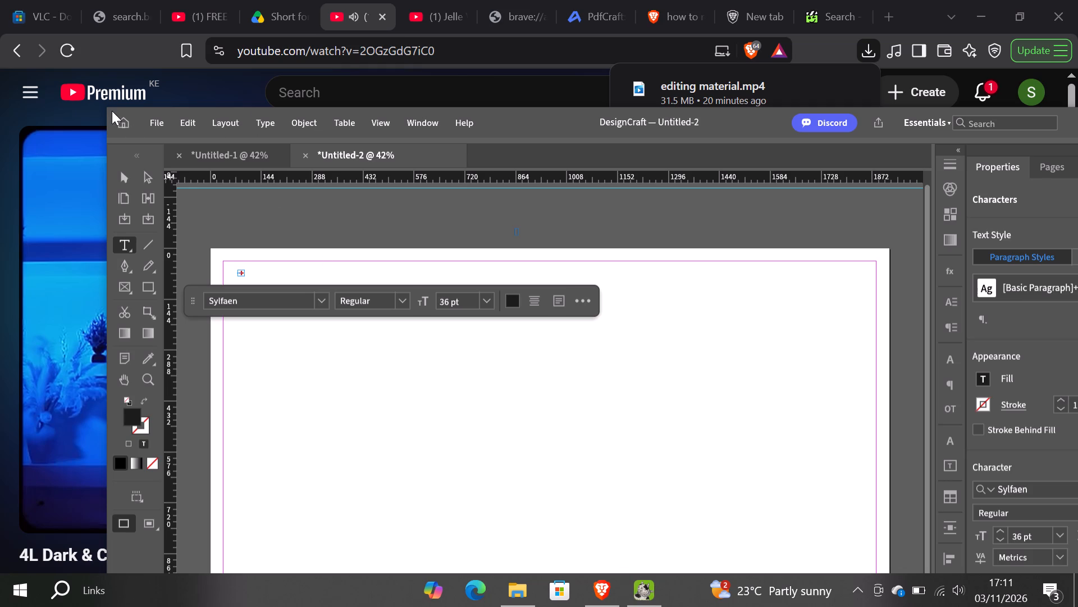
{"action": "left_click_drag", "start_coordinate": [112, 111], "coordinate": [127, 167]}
Launch DeckCraft from the installed applications.
{"action": "left_click", "coordinate": [13, 583]}
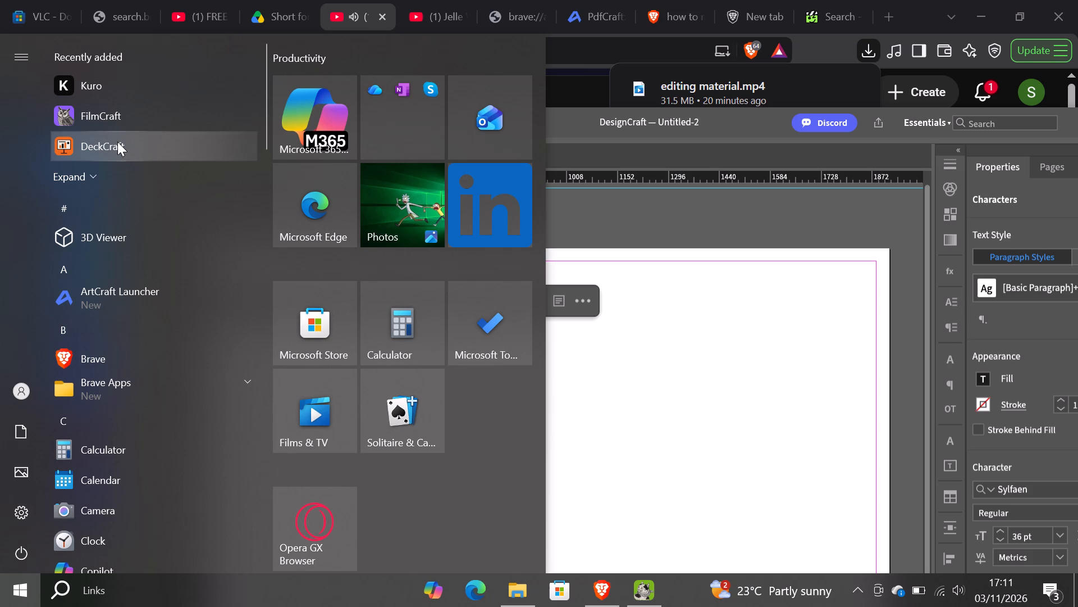
{"action": "scroll", "coordinate": [114, 153], "scroll_direction": "down", "scroll_amount": 7}
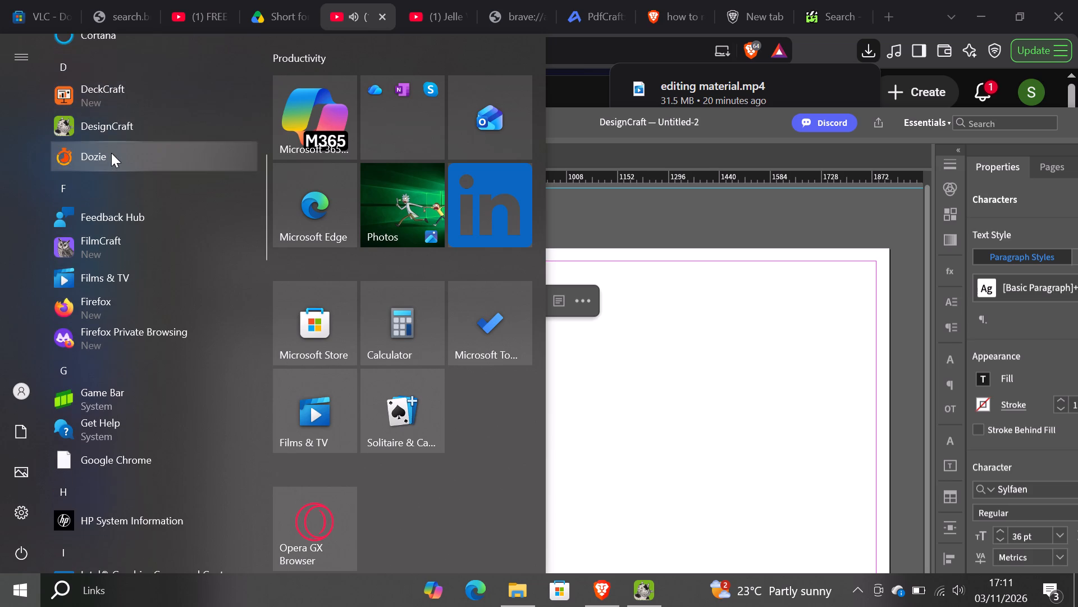
{"action": "left_click", "coordinate": [129, 99]}
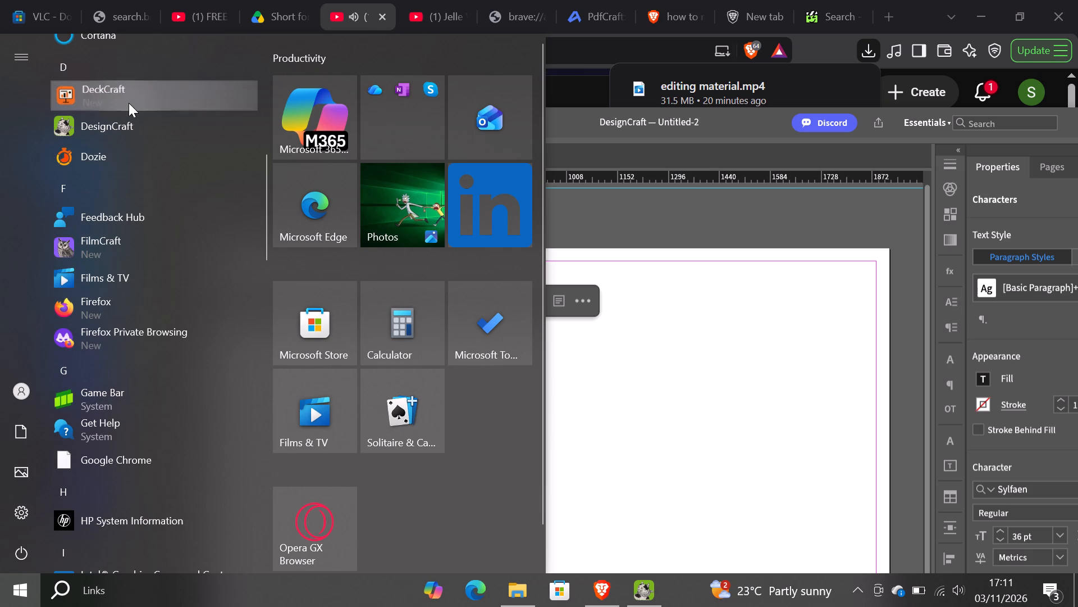
{"action": "double_click", "coordinate": [131, 100]}
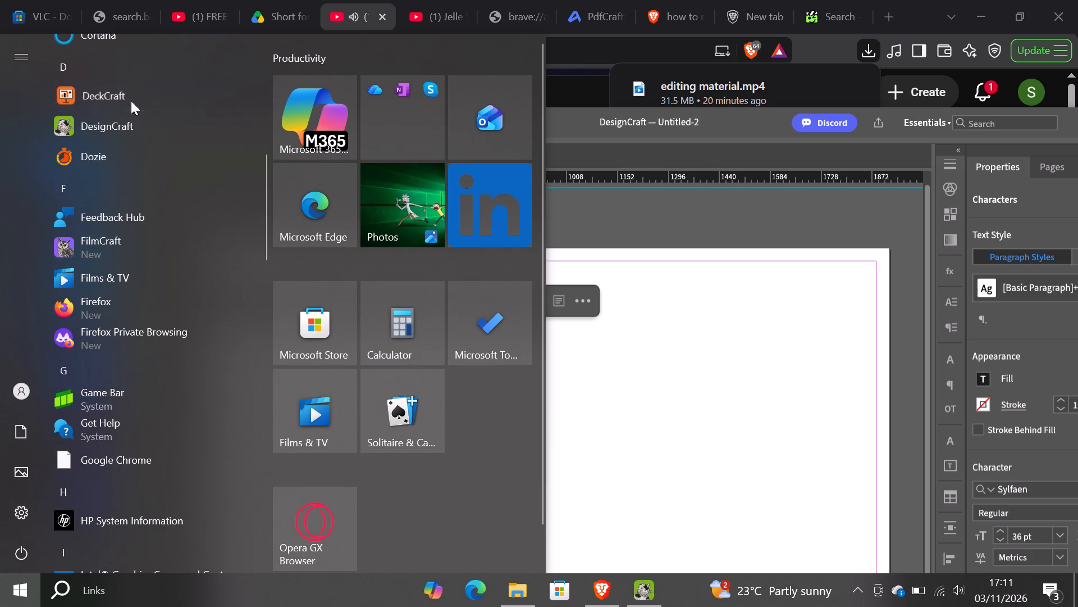
{"action": "left_click", "coordinate": [106, 94]}
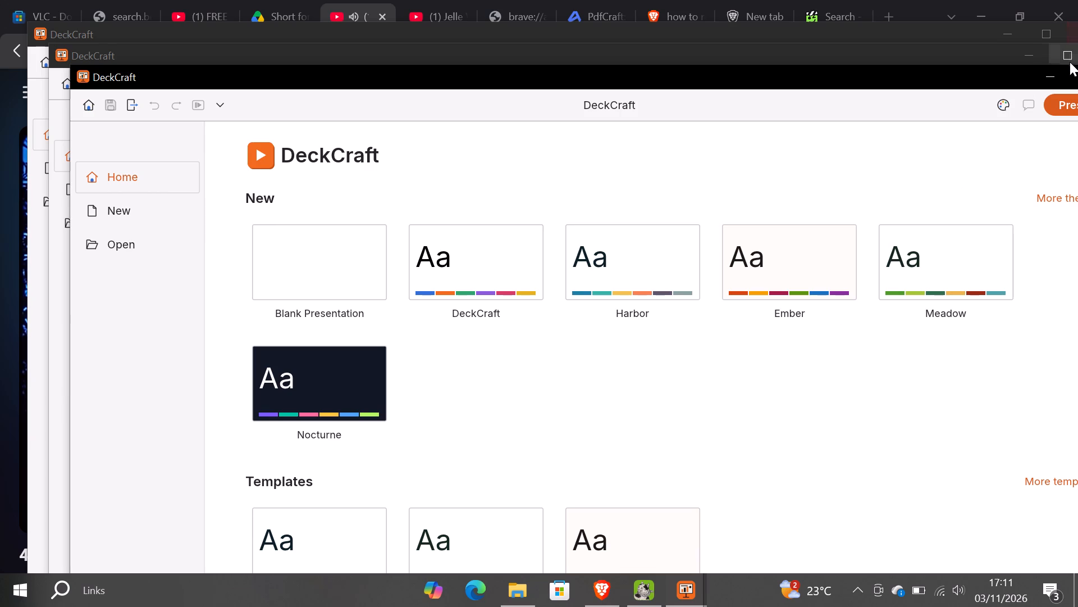
Close one duplicate DeckCraft window and maximize another one to fill the screen.
{"action": "left_click_drag", "start_coordinate": [948, 56], "coordinate": [839, 39]}
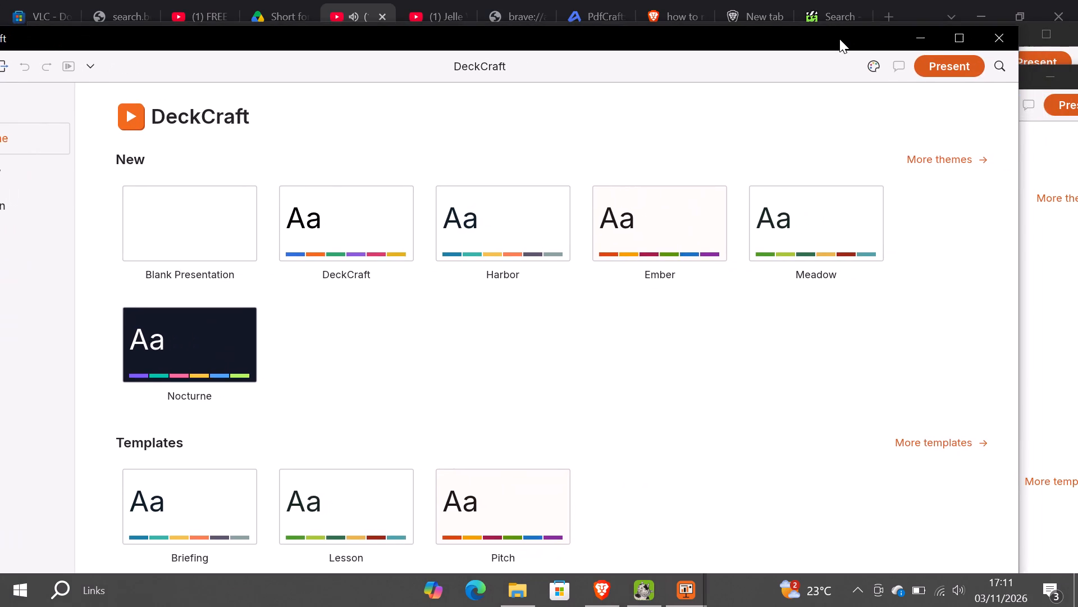
{"action": "left_click_drag", "start_coordinate": [839, 39], "coordinate": [897, 17]}
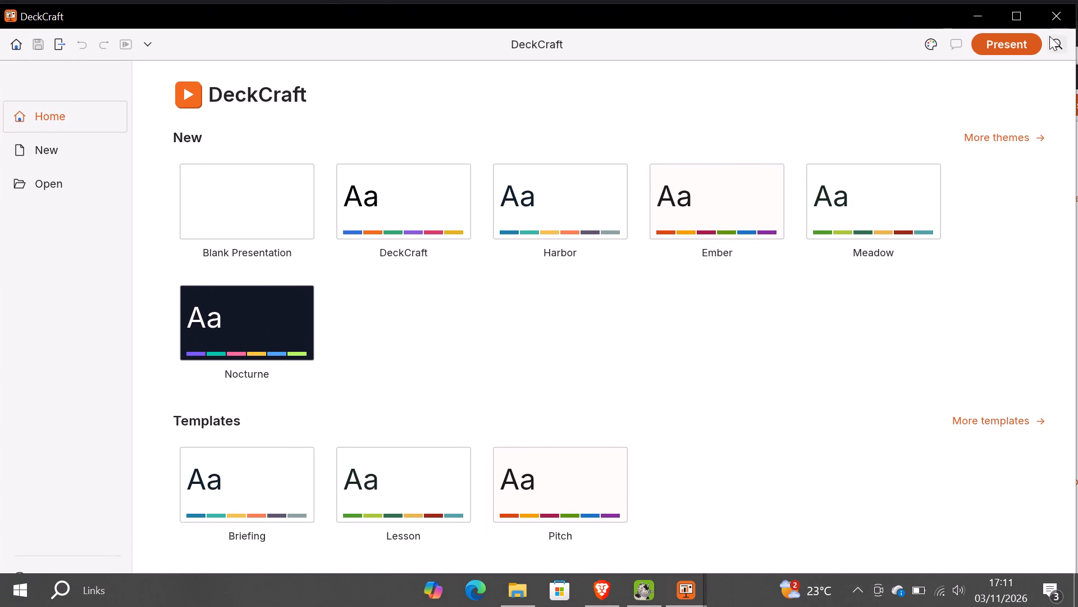
{"action": "left_click", "coordinate": [1044, 21]}
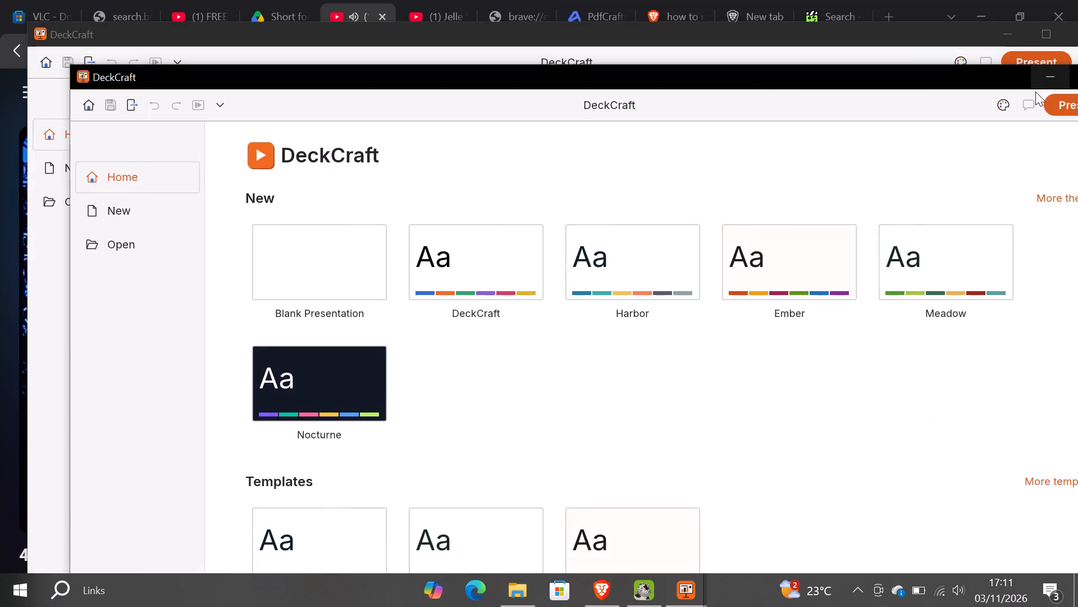
{"action": "left_click_drag", "start_coordinate": [1074, 74], "coordinate": [1044, 73]}
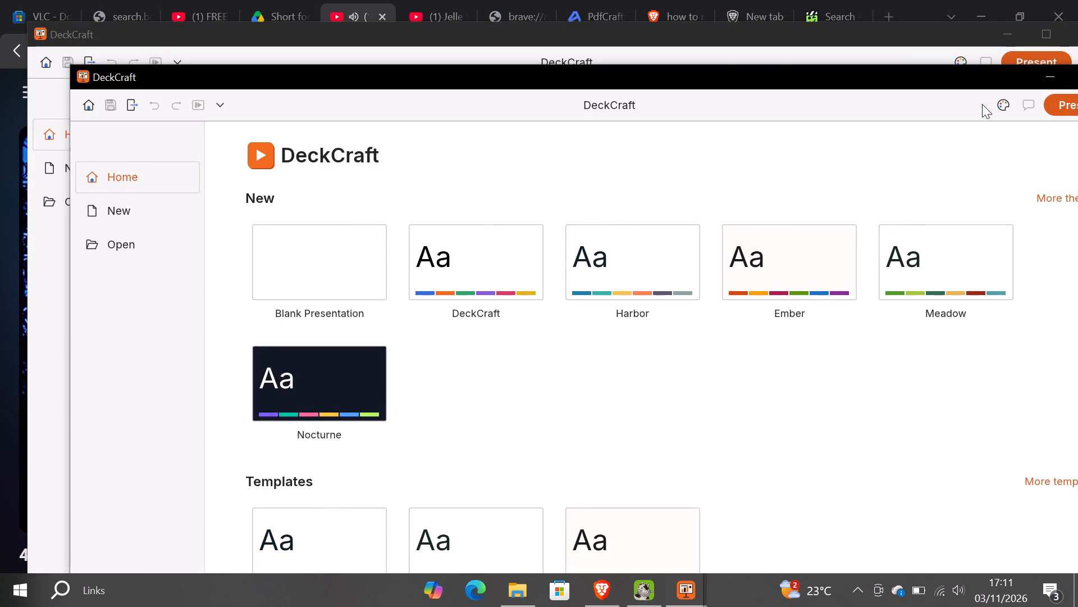
{"action": "left_click_drag", "start_coordinate": [656, 78], "coordinate": [592, 22]}
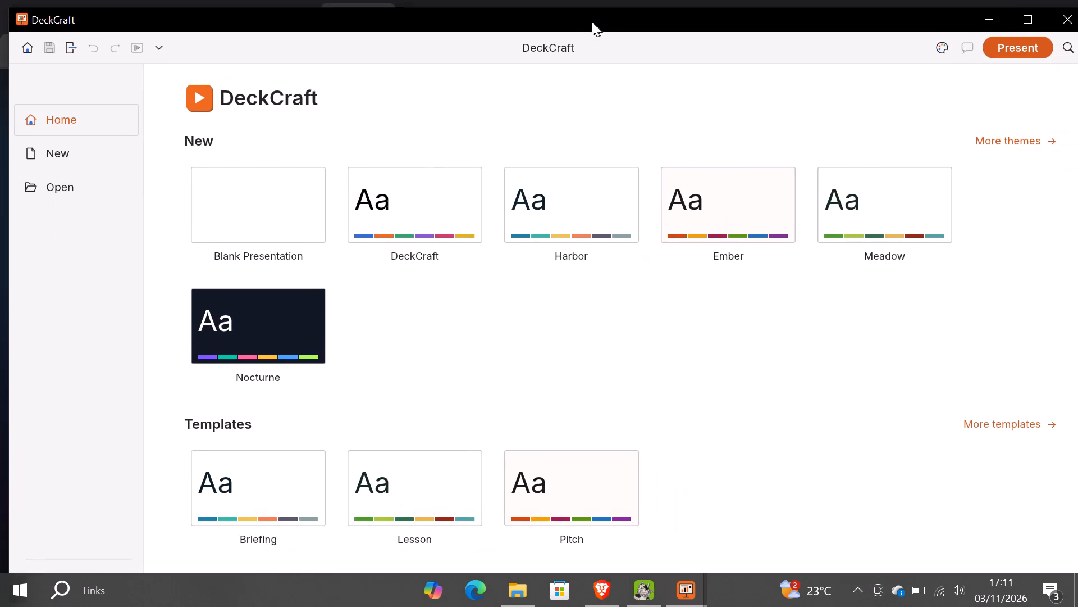
{"action": "left_click_drag", "start_coordinate": [592, 22], "coordinate": [582, 0]}
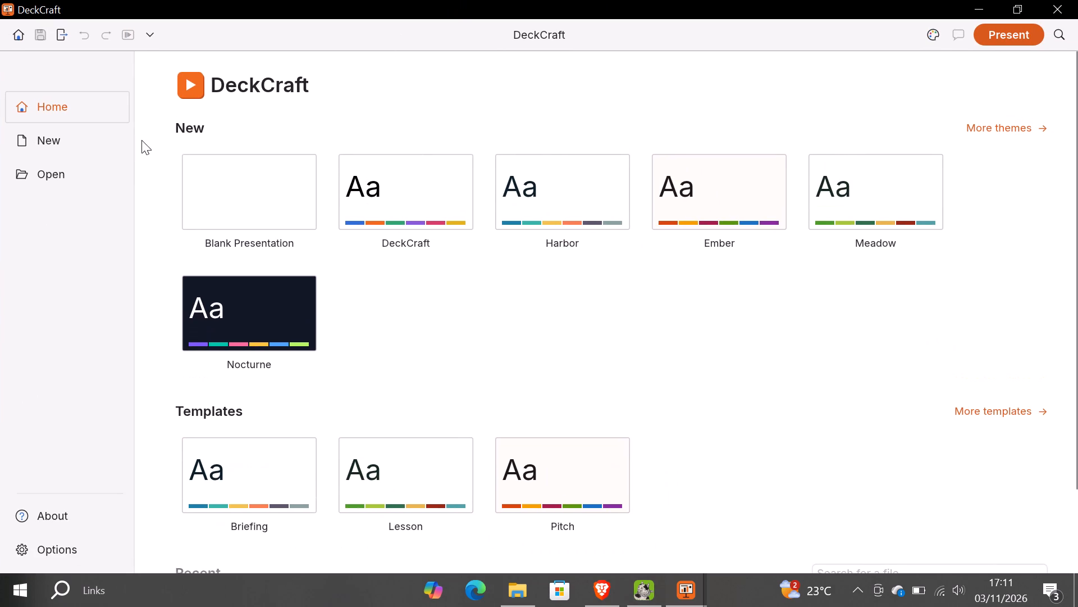
Create a new presentation with the Nocturne theme.
{"action": "left_click", "coordinate": [47, 143]}
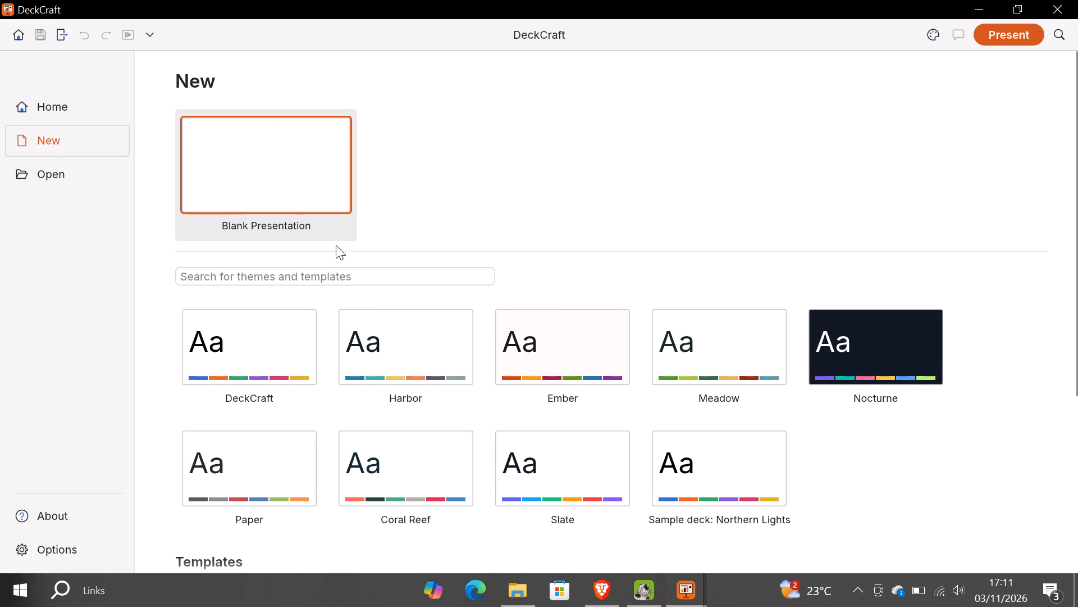
{"action": "left_click_drag", "start_coordinate": [864, 356], "coordinate": [856, 352]}
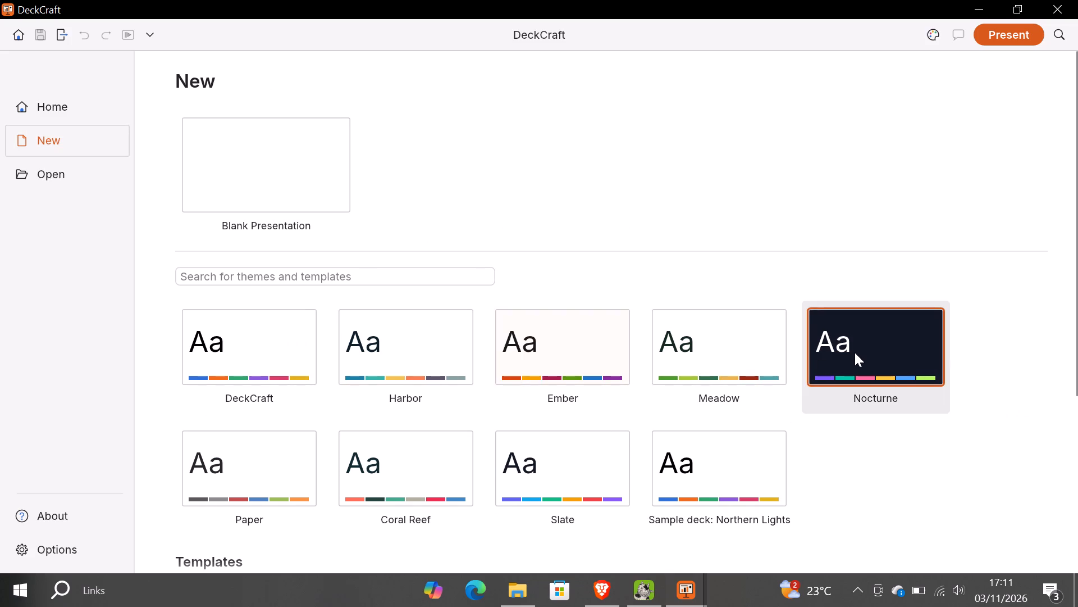
{"action": "left_click", "coordinate": [850, 354]}
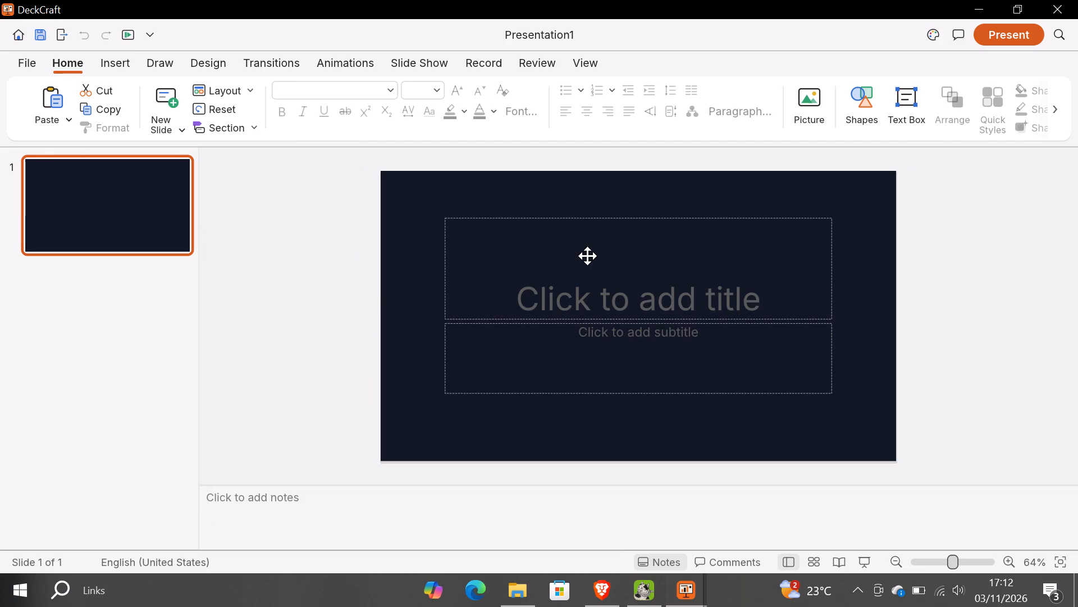
Enter "How to start editing" as the title of the first slide, followed by a line break.
{"action": "left_click", "coordinate": [587, 256]}
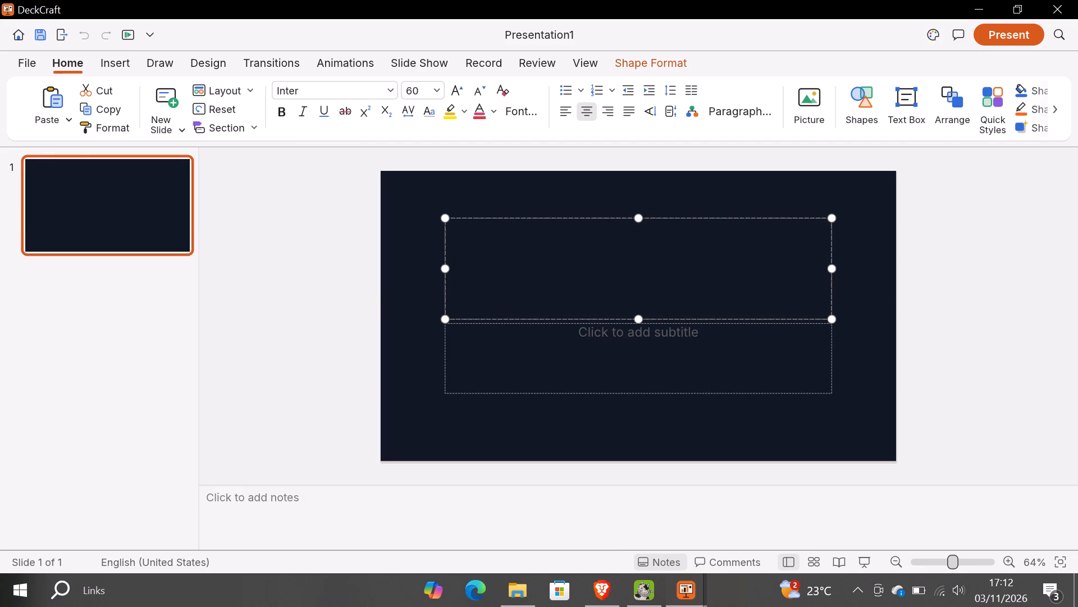
{"action": "key", "text": "shift+h"}
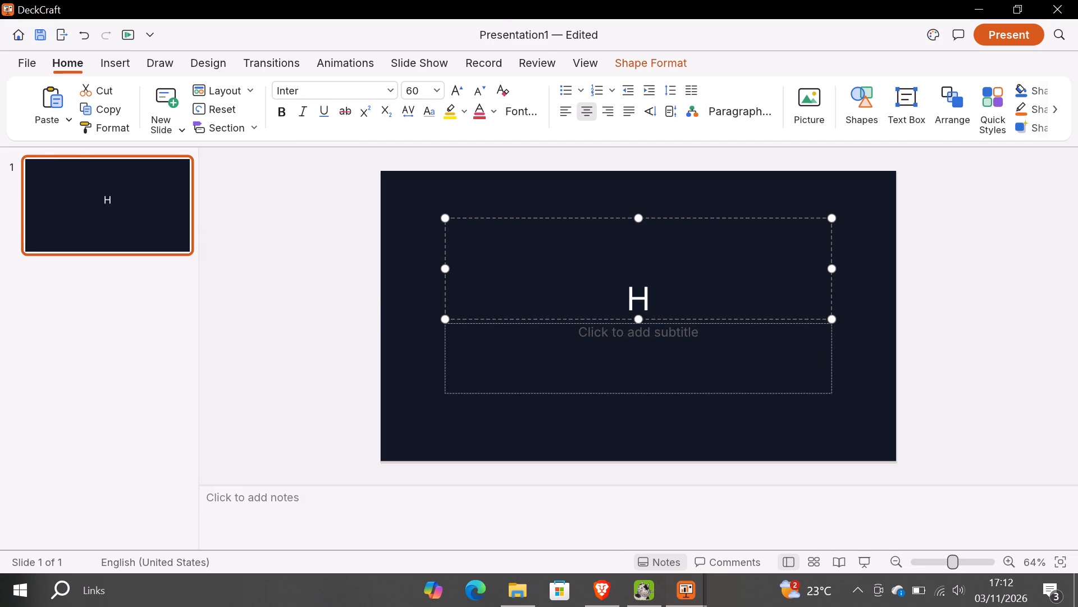
{"action": "type", "text": "ow"}
{"action": "key", "text": "space"}
{"action": "type", "text": "to"}
{"action": "key", "text": "space"}
{"action": "type", "text": "start editing"}
{"action": "key", "text": "Return"}
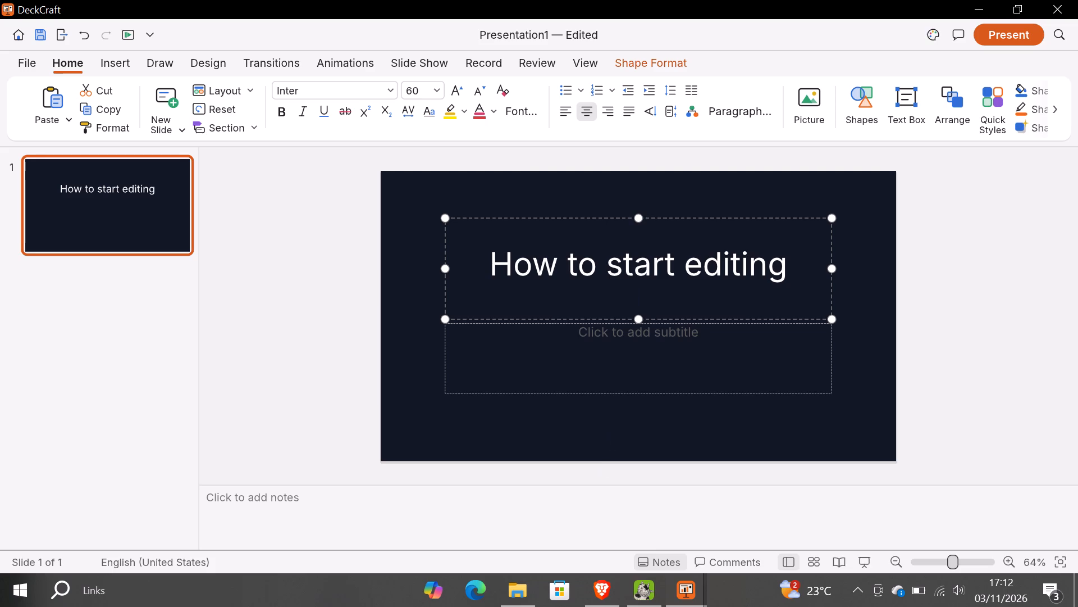
Enter the subtitle "Introduction to editing" below the title, removing the extra line break and the final letter.
{"action": "left_click", "coordinate": [655, 339]}
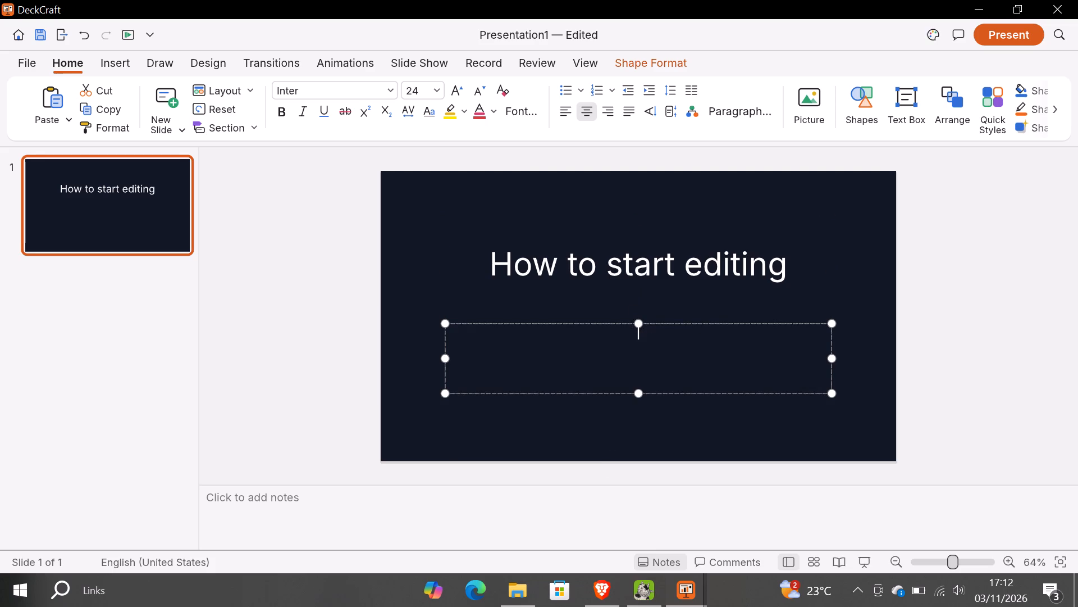
{"action": "type", "text": "introduc"}
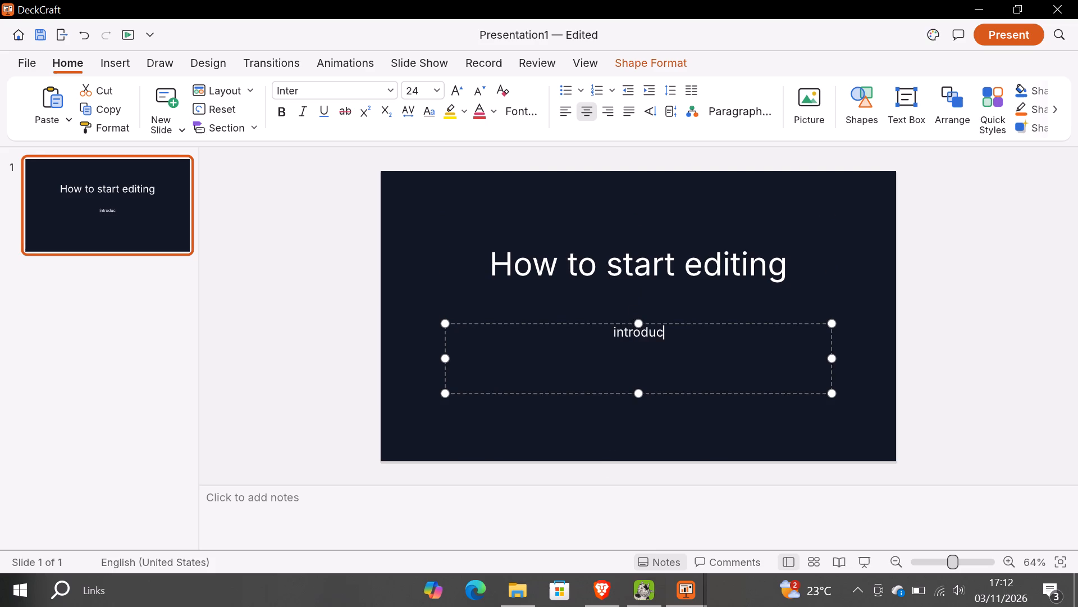
{"action": "key", "text": "t"}
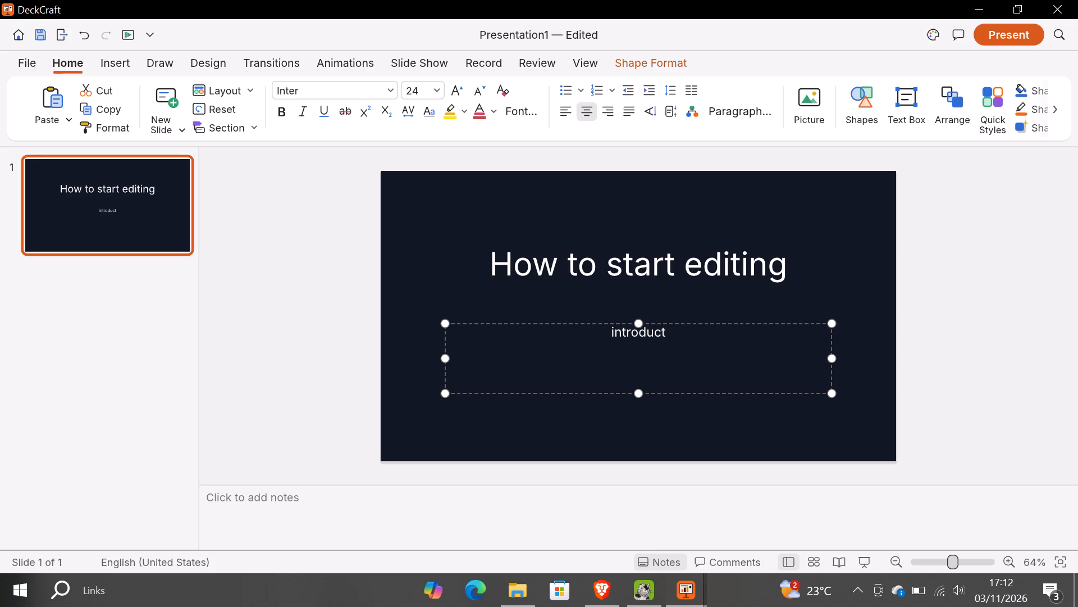
{"action": "type", "text": "io"}
{"action": "key", "text": "n"}
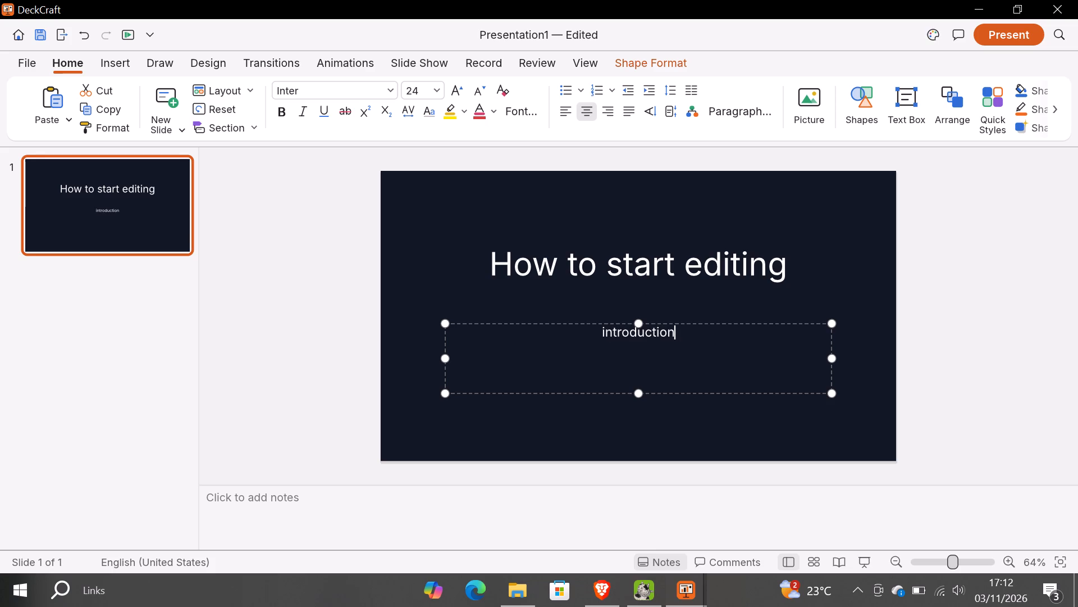
{"action": "key", "text": "space"}
{"action": "type", "text": "to editing"}
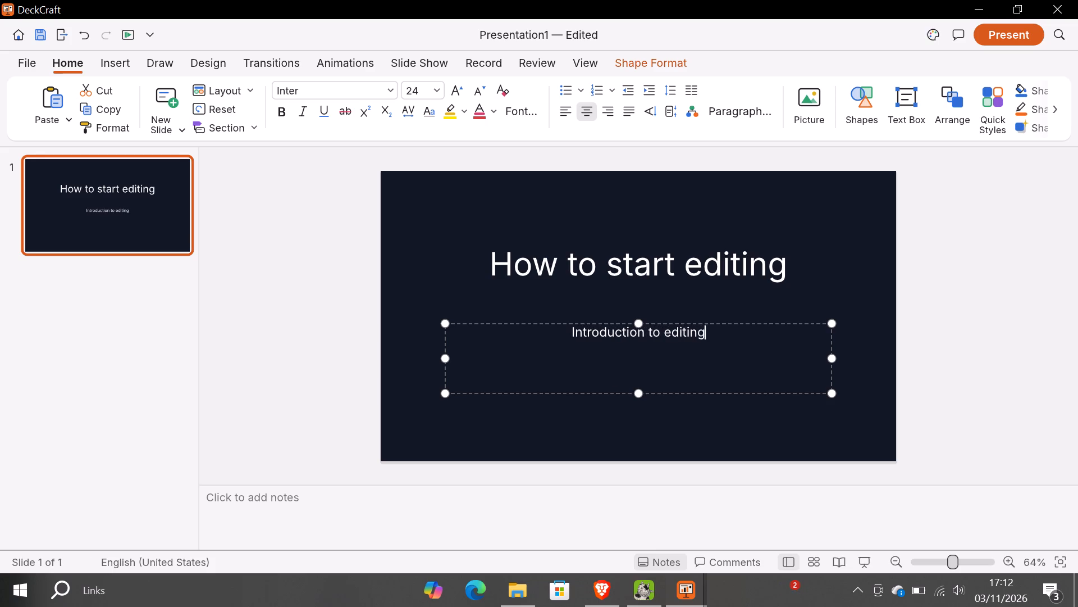
{"action": "key", "text": "Return"}
{"action": "left_click", "coordinate": [650, 345]}
{"action": "key", "text": "BackSpace"}
{"action": "key", "text": "BackSpace"}
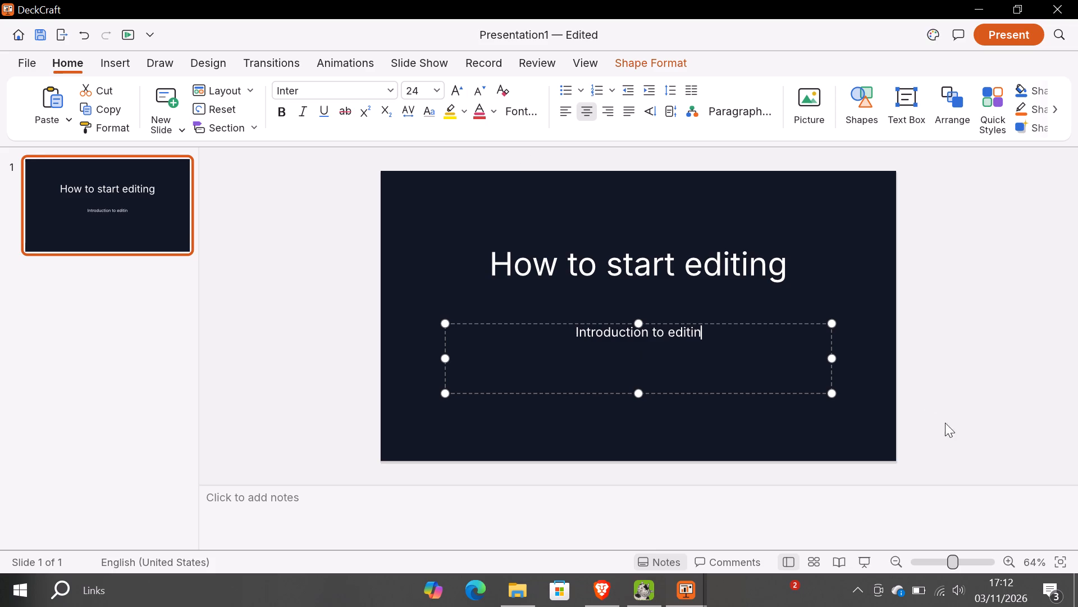
Extend the subtitle box's upper edge upward until it sits just beneath the title text.
{"action": "left_click_drag", "start_coordinate": [638, 323], "coordinate": [632, 312]}
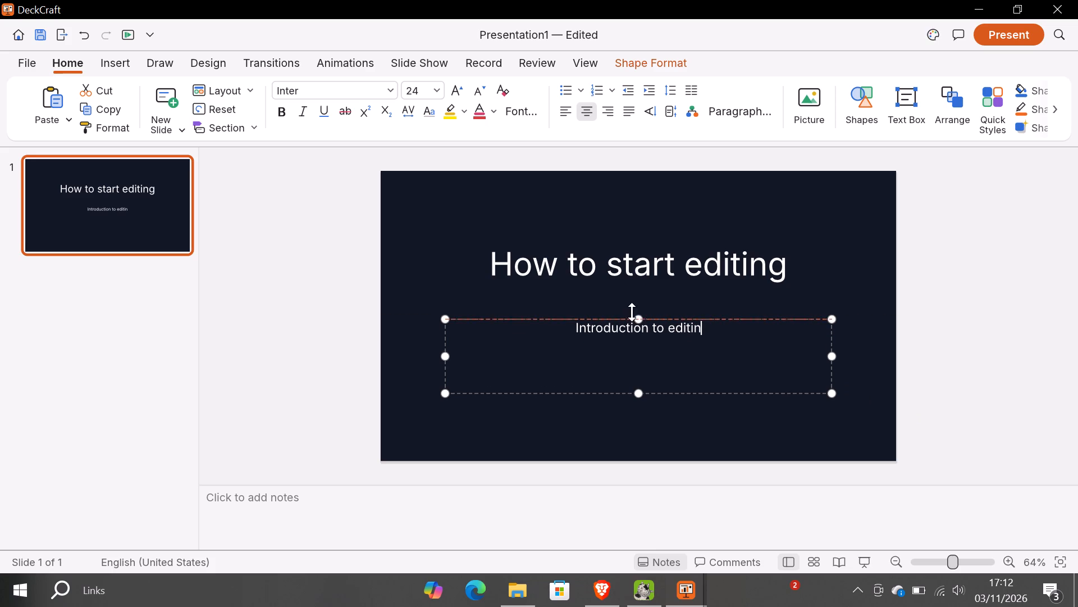
{"action": "left_click_drag", "start_coordinate": [632, 312], "coordinate": [605, 279]}
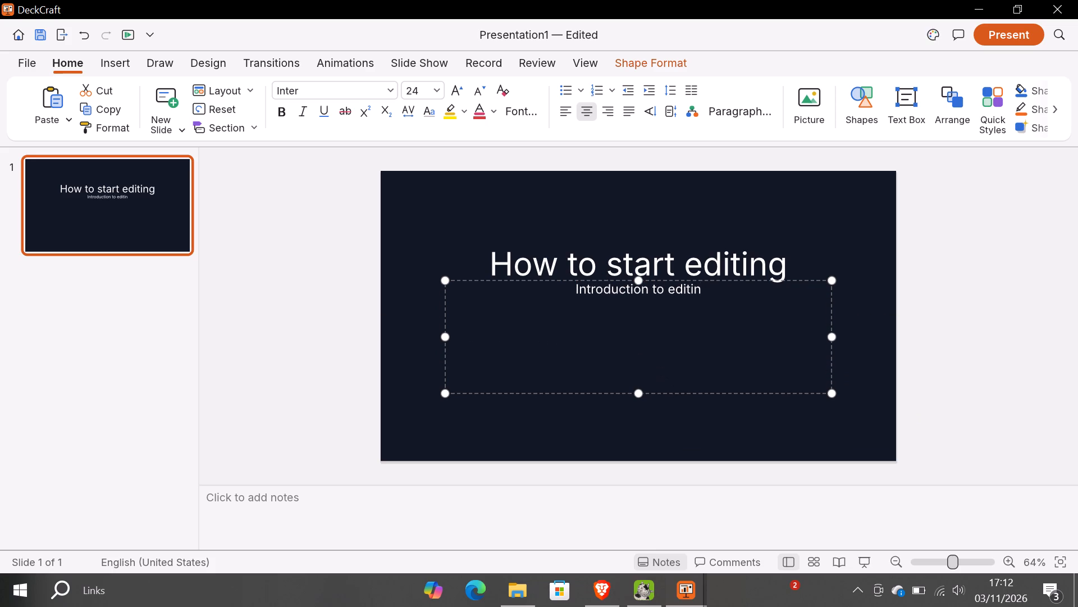
Add the missing "g" at the end of the subtitle to read "Introduction to editing".
{"action": "left_click", "coordinate": [460, 309]}
{"action": "left_click", "coordinate": [714, 288]}
{"action": "key", "text": "g"}
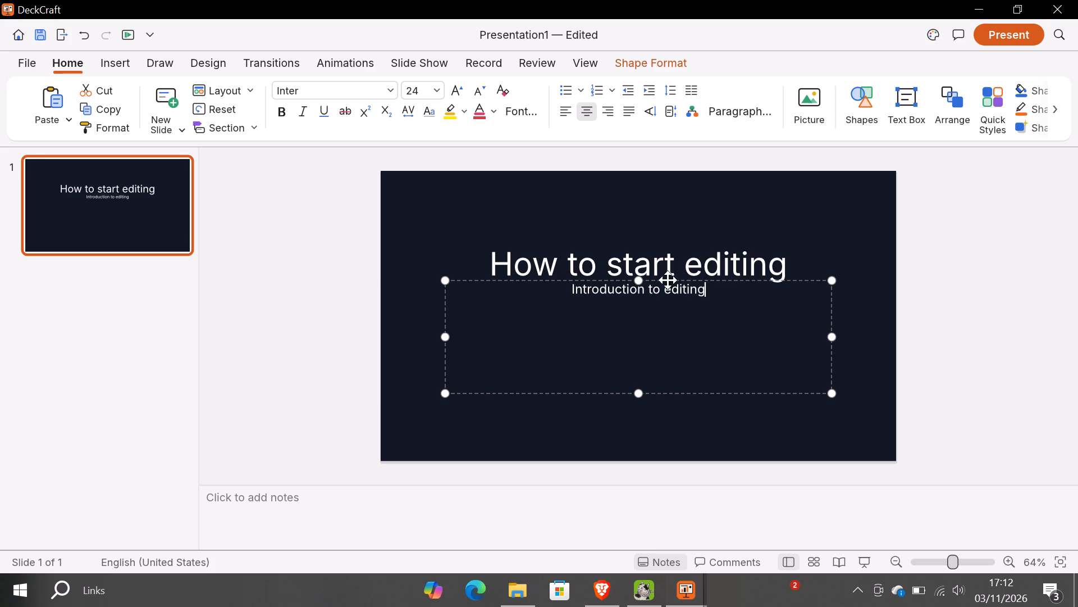
Make the subtitle "Introduction to editing" bold.
{"action": "left_click_drag", "start_coordinate": [570, 289], "coordinate": [740, 334]}
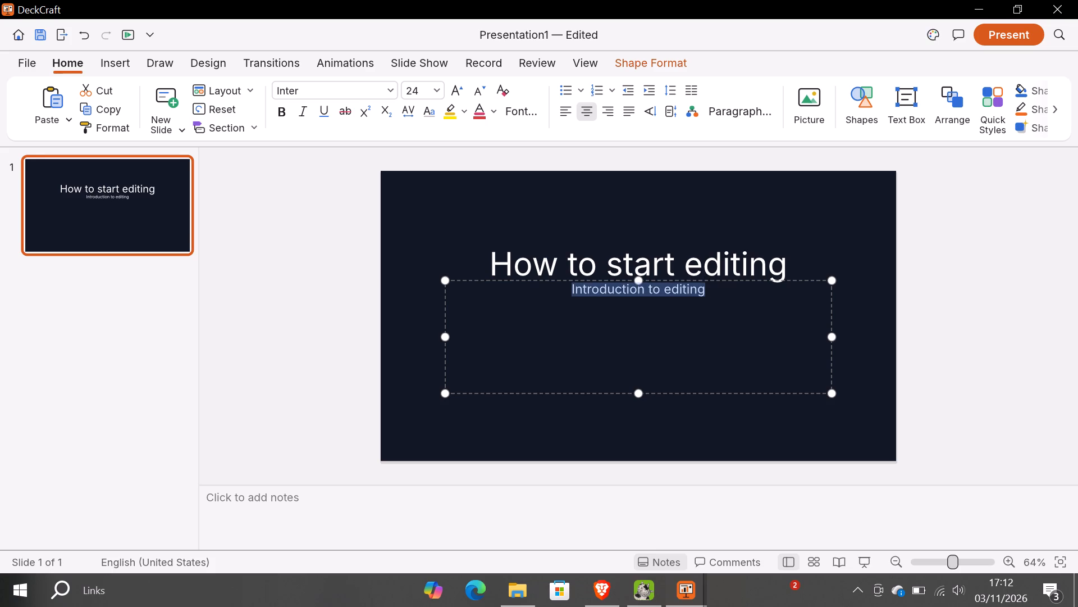
{"action": "left_click_drag", "start_coordinate": [740, 334], "coordinate": [750, 320]}
{"action": "key", "text": "ctrl+b"}
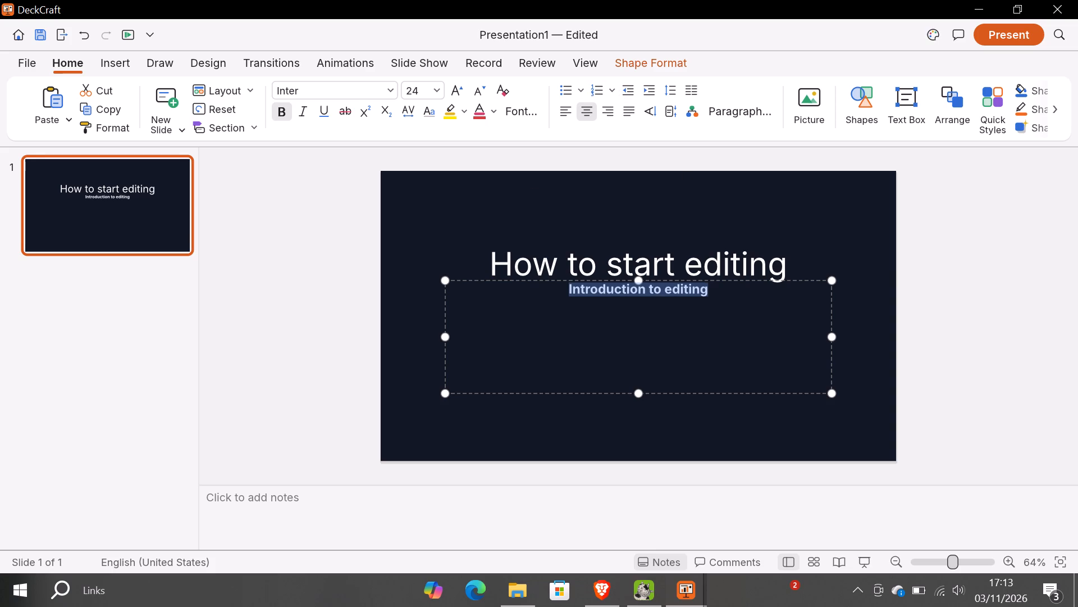
Move the title "How to start editing" so its text sits in the slide's upper-left corner.
{"action": "left_click_drag", "start_coordinate": [490, 268], "coordinate": [526, 260]}
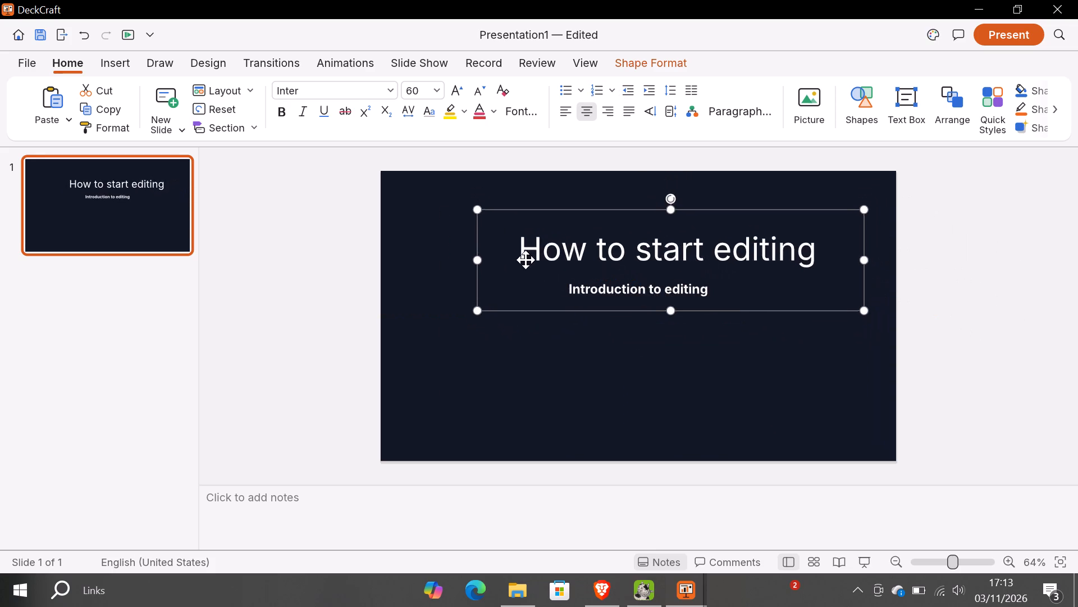
{"action": "left_click_drag", "start_coordinate": [526, 260], "coordinate": [454, 224]}
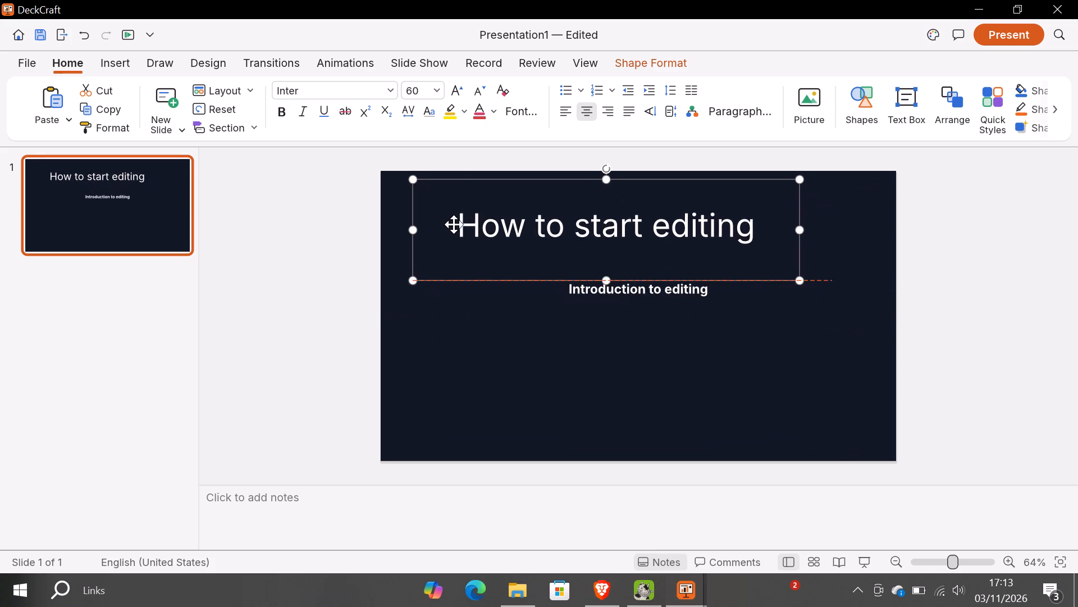
{"action": "left_click_drag", "start_coordinate": [454, 224], "coordinate": [389, 197]}
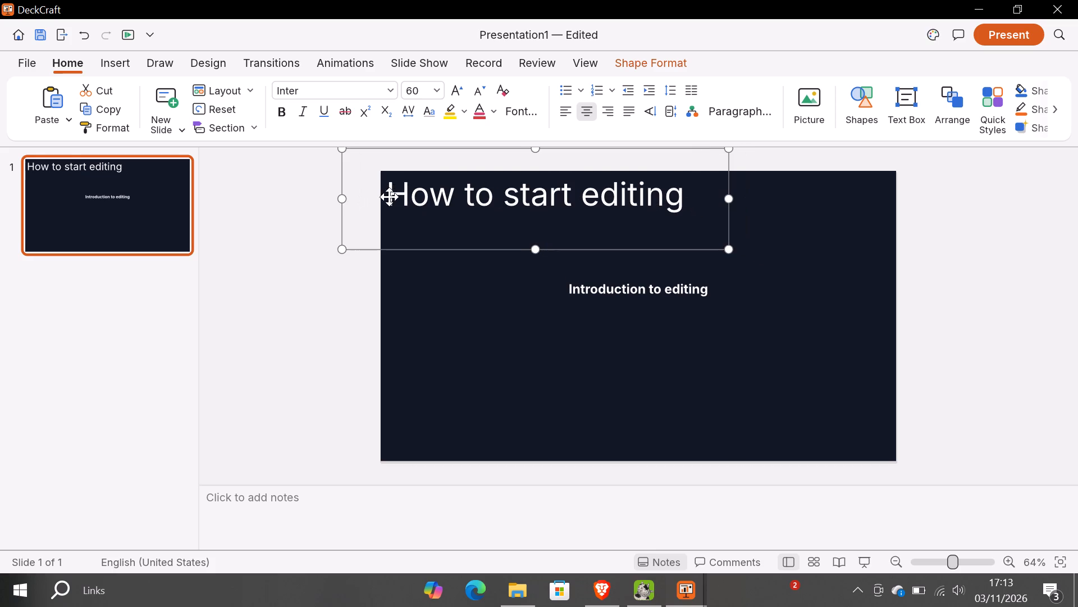
{"action": "left_click_drag", "start_coordinate": [389, 197], "coordinate": [392, 197]}
Move the subtitle directly beneath the title, near the slide's left edge.
{"action": "left_click_drag", "start_coordinate": [599, 295], "coordinate": [537, 259]}
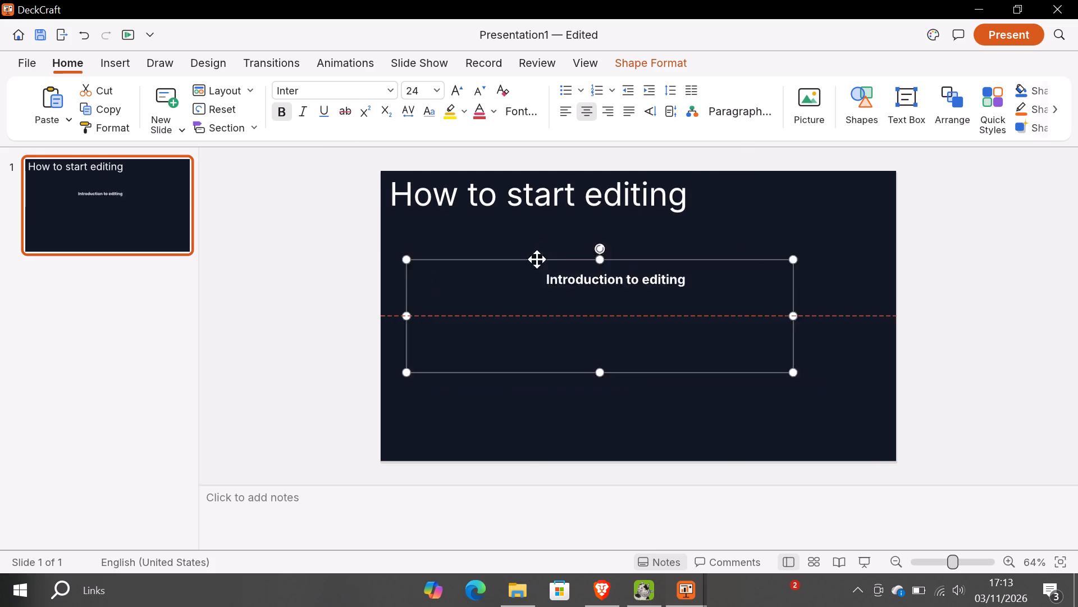
{"action": "left_click_drag", "start_coordinate": [537, 259], "coordinate": [422, 225]}
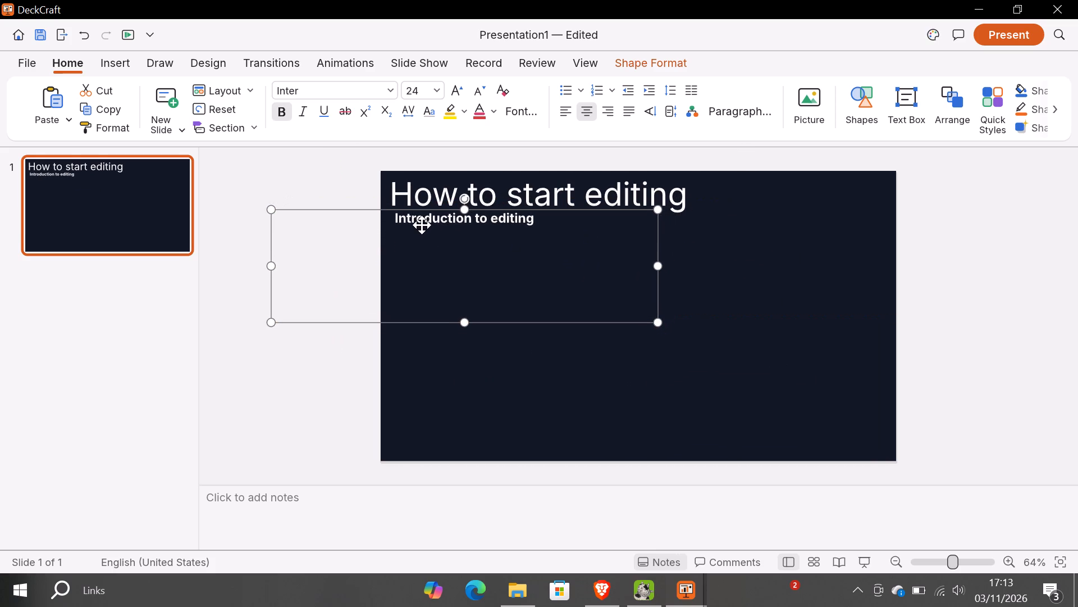
{"action": "left_click_drag", "start_coordinate": [422, 225], "coordinate": [421, 230]}
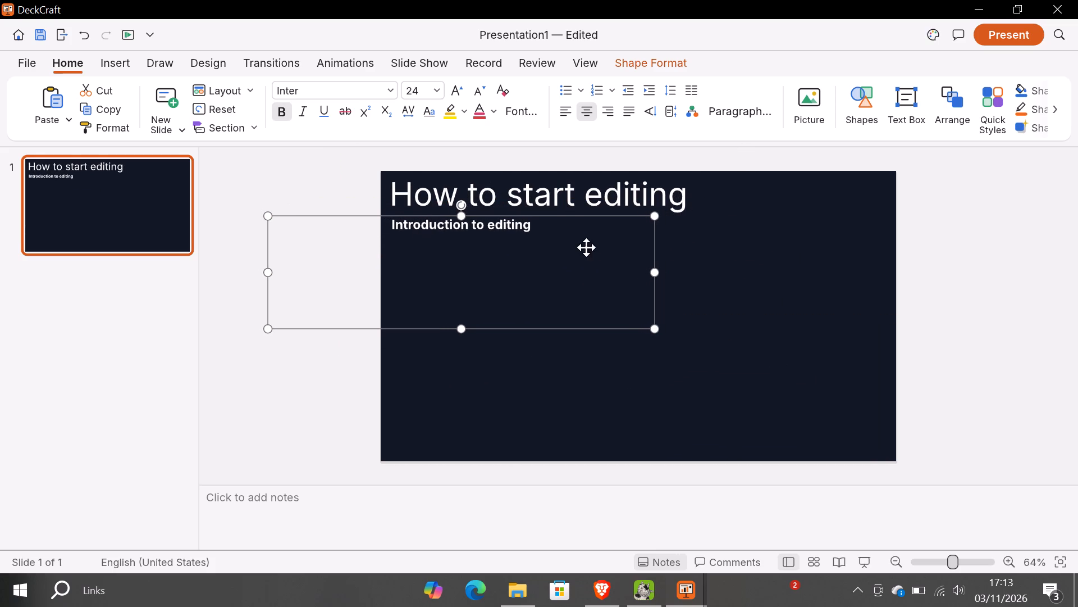
Make the title "How to start editing" bold and underlined.
{"action": "left_click", "coordinate": [598, 203]}
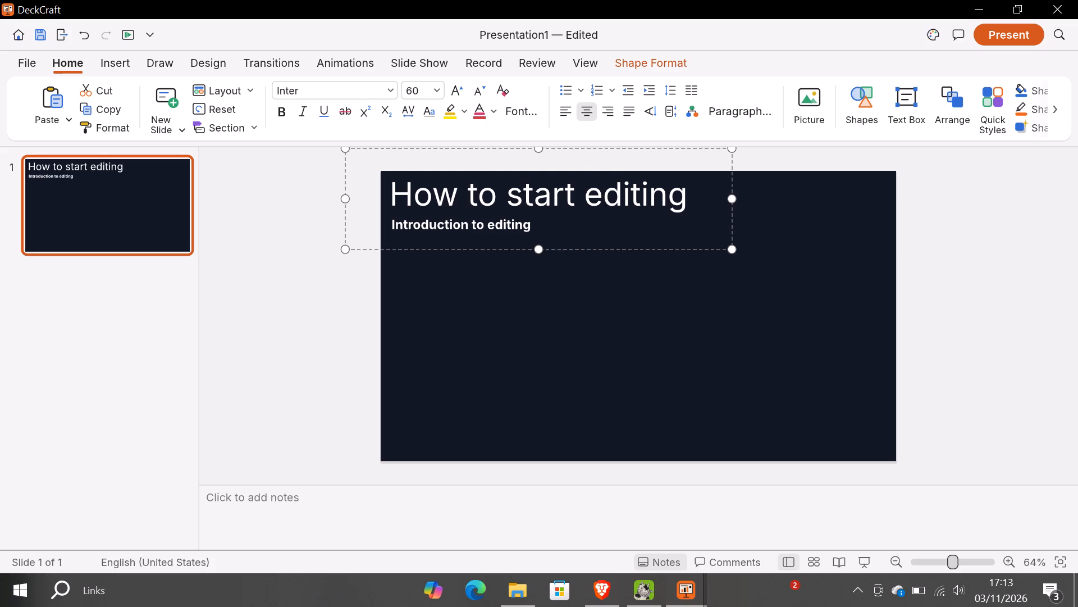
{"action": "left_click_drag", "start_coordinate": [686, 192], "coordinate": [377, 185]}
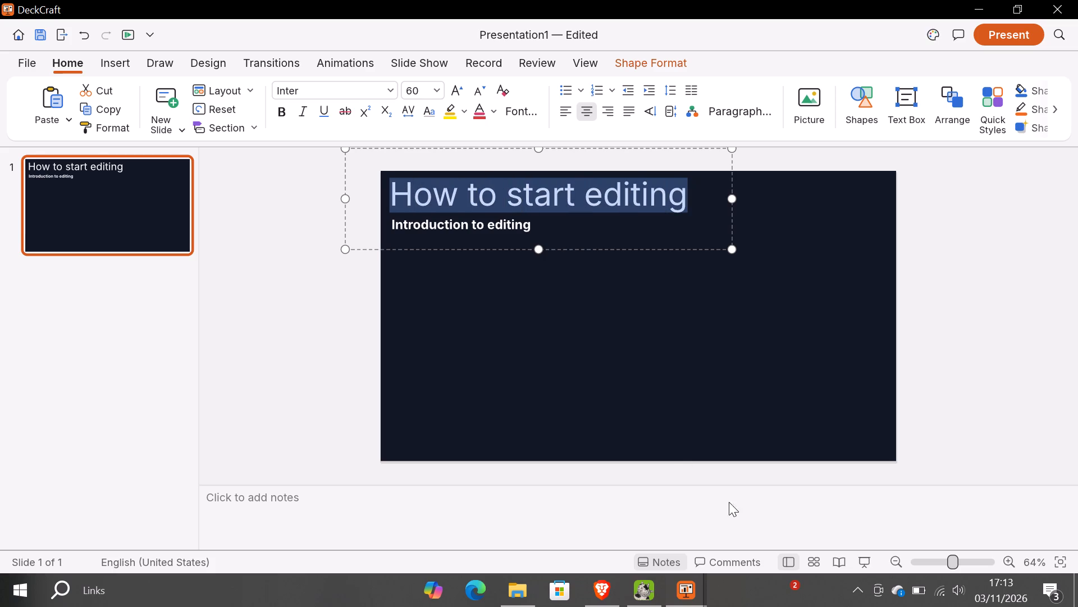
{"action": "key", "text": "ctrl+b"}
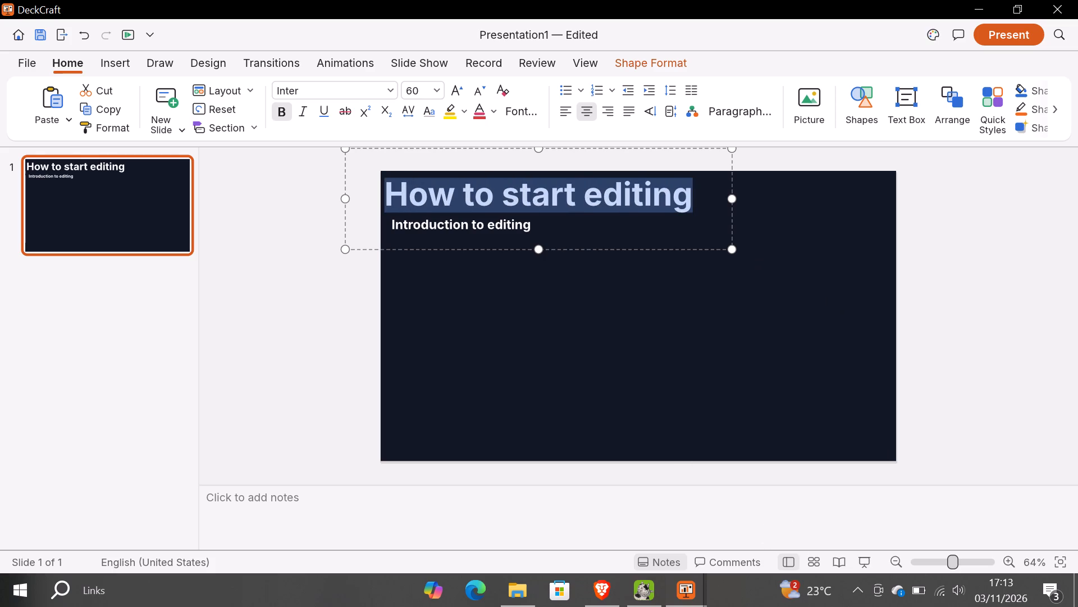
{"action": "left_click_drag", "start_coordinate": [327, 113], "coordinate": [332, 116]}
{"action": "left_click", "coordinate": [325, 110]}
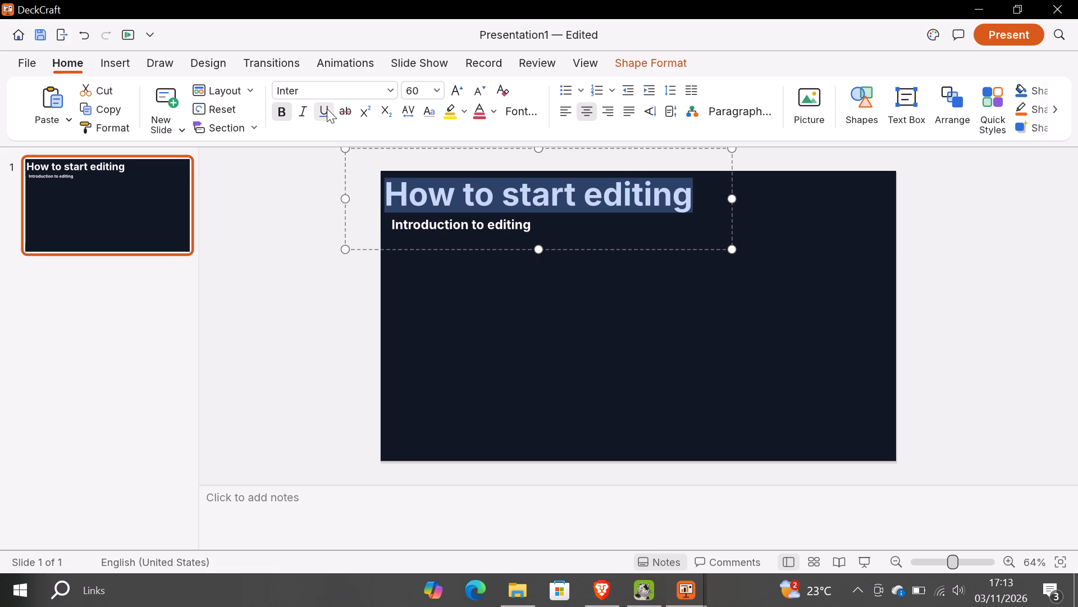
{"action": "left_click", "coordinate": [327, 108]}
{"action": "left_click", "coordinate": [326, 107]}
{"action": "left_click", "coordinate": [327, 111]}
Underline the subtitle text from its second letter to the end.
{"action": "left_click", "coordinate": [436, 224]}
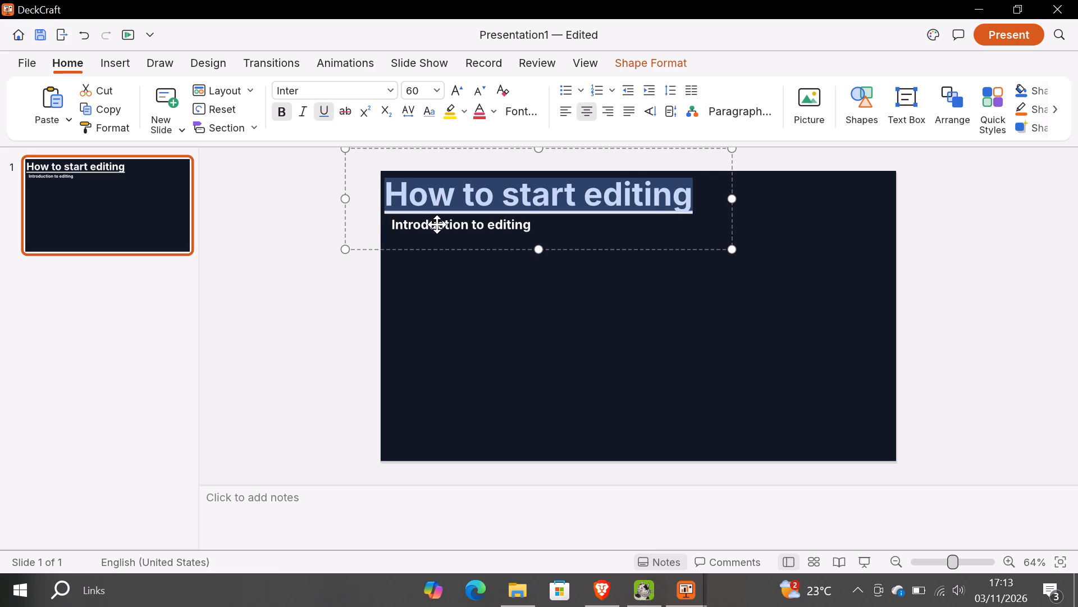
{"action": "left_click_drag", "start_coordinate": [531, 228], "coordinate": [451, 220]}
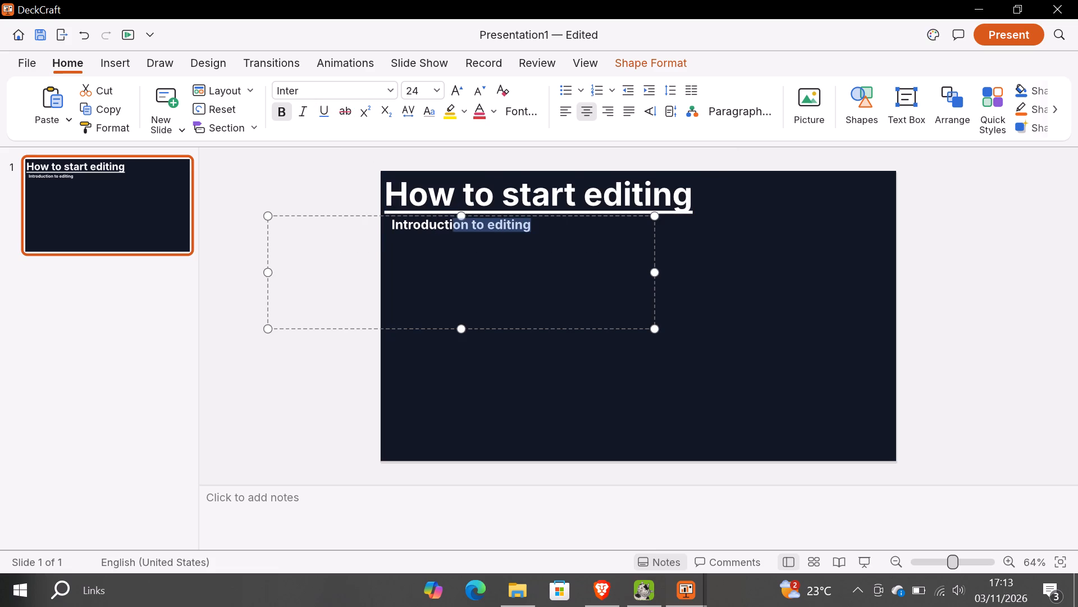
{"action": "left_click_drag", "start_coordinate": [451, 220], "coordinate": [378, 211]}
{"action": "left_click", "coordinate": [326, 112]}
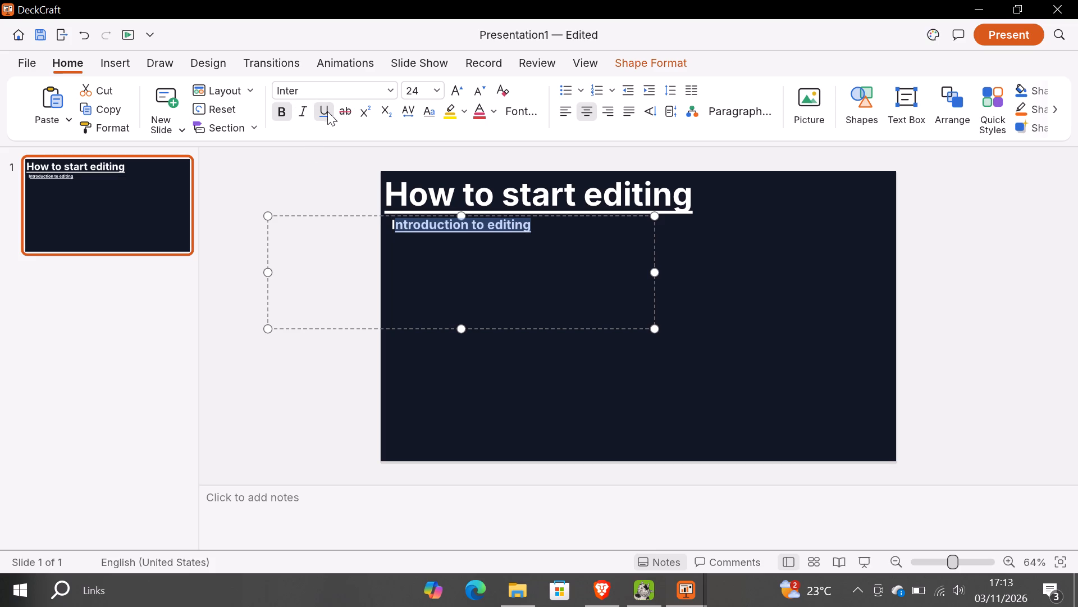
{"action": "left_click", "coordinate": [581, 250]}
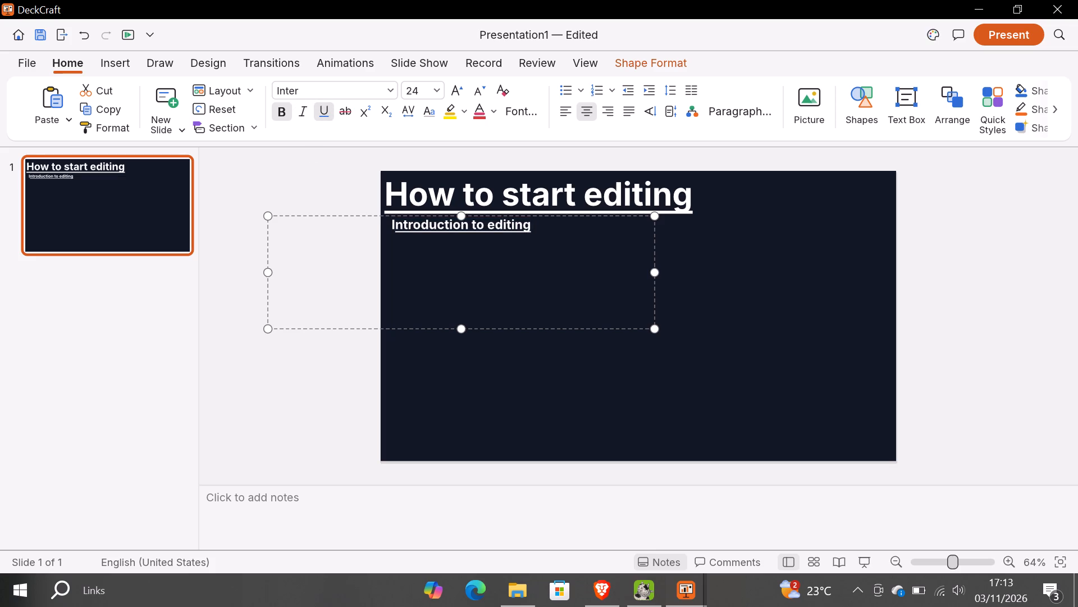
{"action": "left_click", "coordinate": [532, 225]}
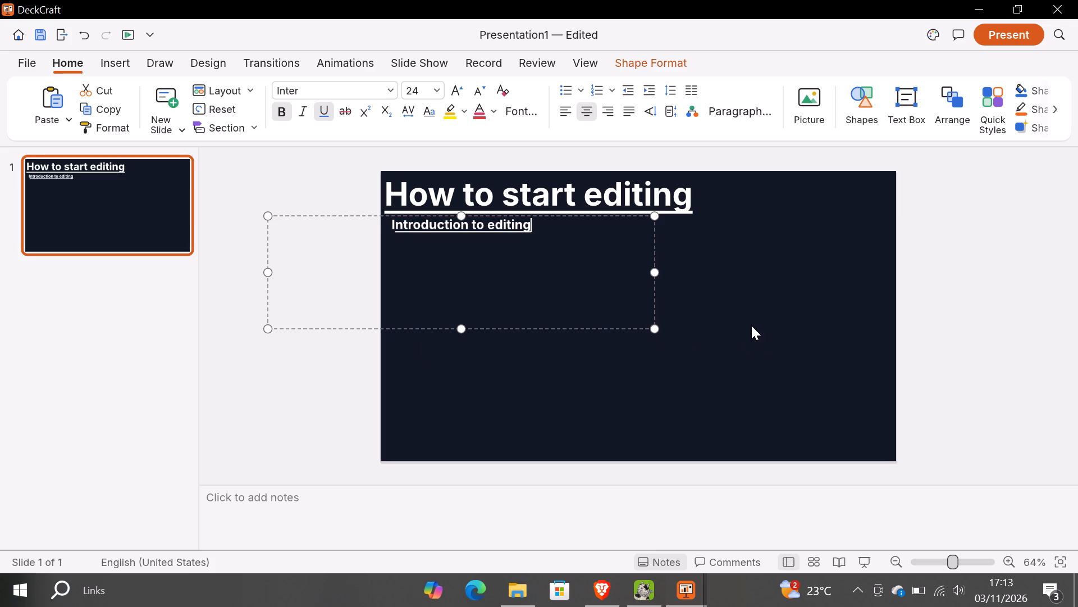
{"action": "left_click", "coordinate": [745, 318]}
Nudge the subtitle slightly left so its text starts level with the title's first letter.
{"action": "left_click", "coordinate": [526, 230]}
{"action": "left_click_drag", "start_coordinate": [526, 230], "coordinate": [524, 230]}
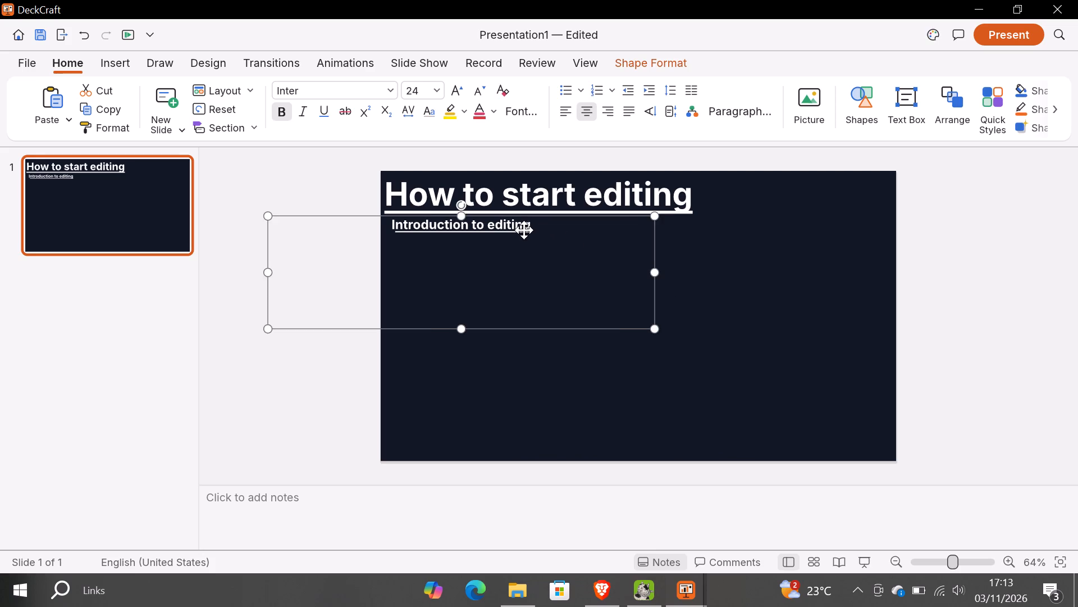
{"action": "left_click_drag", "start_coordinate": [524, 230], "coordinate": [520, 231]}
Add one empty line below the subtitle text, removing the surplus line break.
{"action": "left_click", "coordinate": [577, 263]}
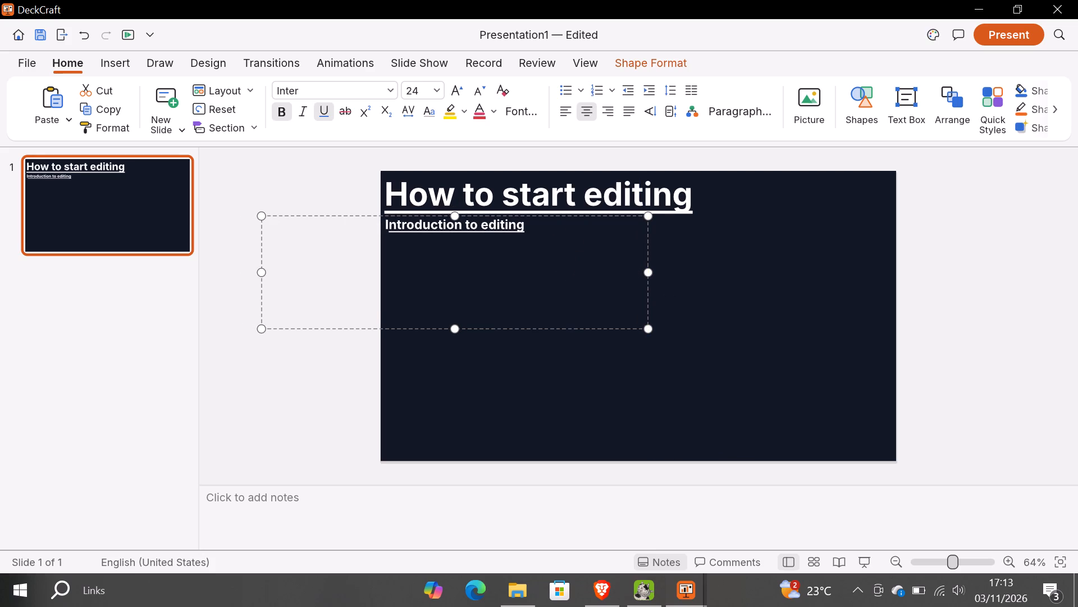
{"action": "key", "text": "Return"}
{"action": "key", "text": "Return"}
{"action": "key", "text": "BackSpace"}
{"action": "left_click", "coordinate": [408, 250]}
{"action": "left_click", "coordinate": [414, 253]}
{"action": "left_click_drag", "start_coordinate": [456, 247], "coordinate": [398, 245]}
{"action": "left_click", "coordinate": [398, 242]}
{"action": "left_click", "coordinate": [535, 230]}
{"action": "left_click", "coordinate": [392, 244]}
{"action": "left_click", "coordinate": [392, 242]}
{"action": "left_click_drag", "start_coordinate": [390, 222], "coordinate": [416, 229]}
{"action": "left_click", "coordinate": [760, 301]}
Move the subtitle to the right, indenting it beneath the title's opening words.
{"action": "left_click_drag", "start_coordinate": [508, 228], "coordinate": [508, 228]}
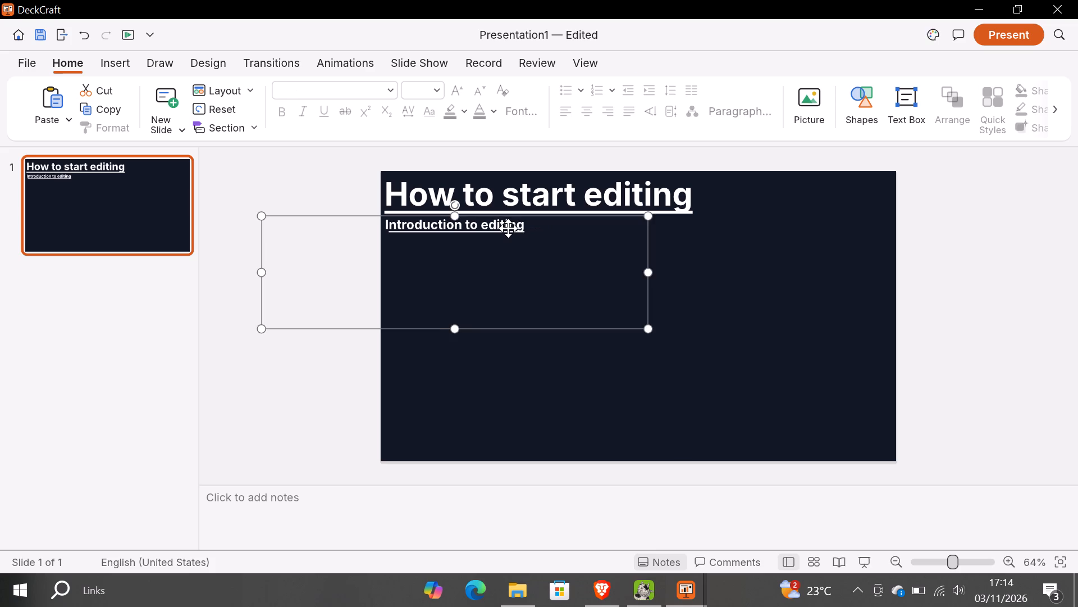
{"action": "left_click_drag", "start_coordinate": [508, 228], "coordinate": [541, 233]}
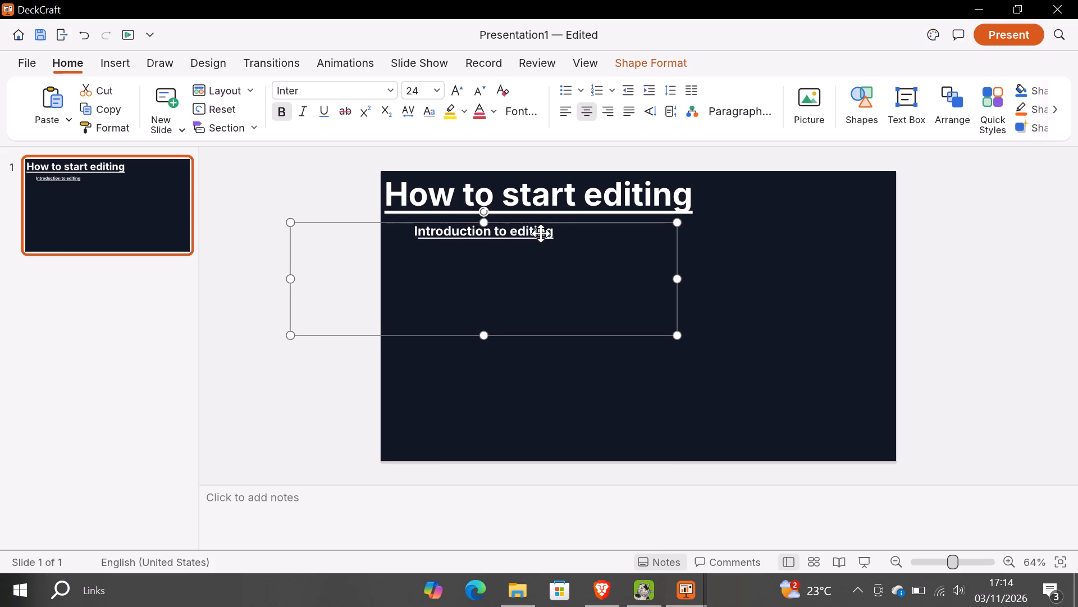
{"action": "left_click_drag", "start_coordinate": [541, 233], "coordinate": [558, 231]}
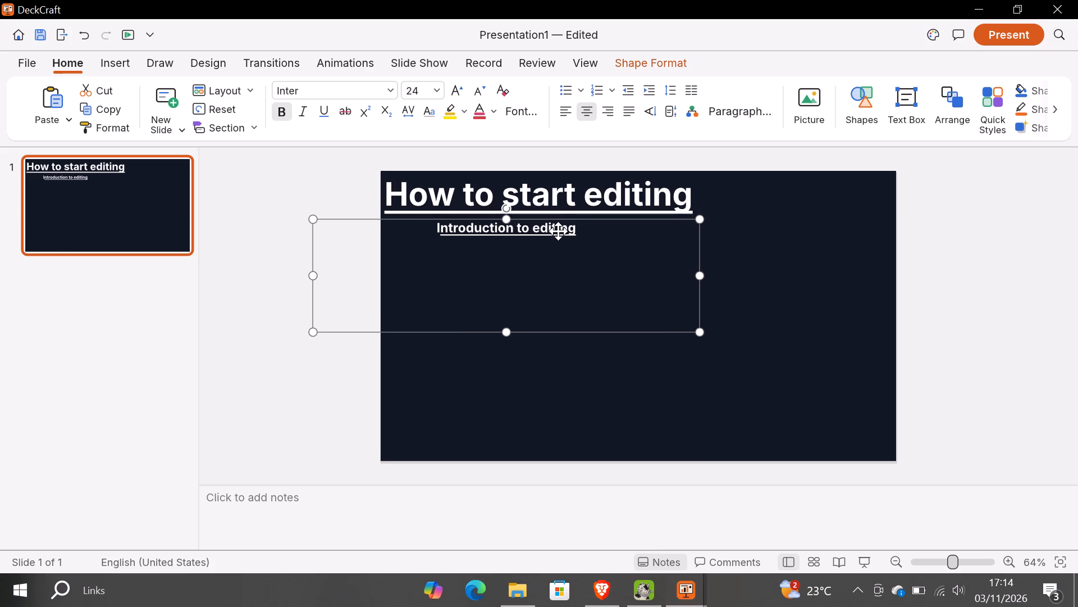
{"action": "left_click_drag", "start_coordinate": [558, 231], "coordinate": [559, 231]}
Move the title right until its box's left edge meets the slide's left edge.
{"action": "left_click_drag", "start_coordinate": [463, 205], "coordinate": [473, 205]}
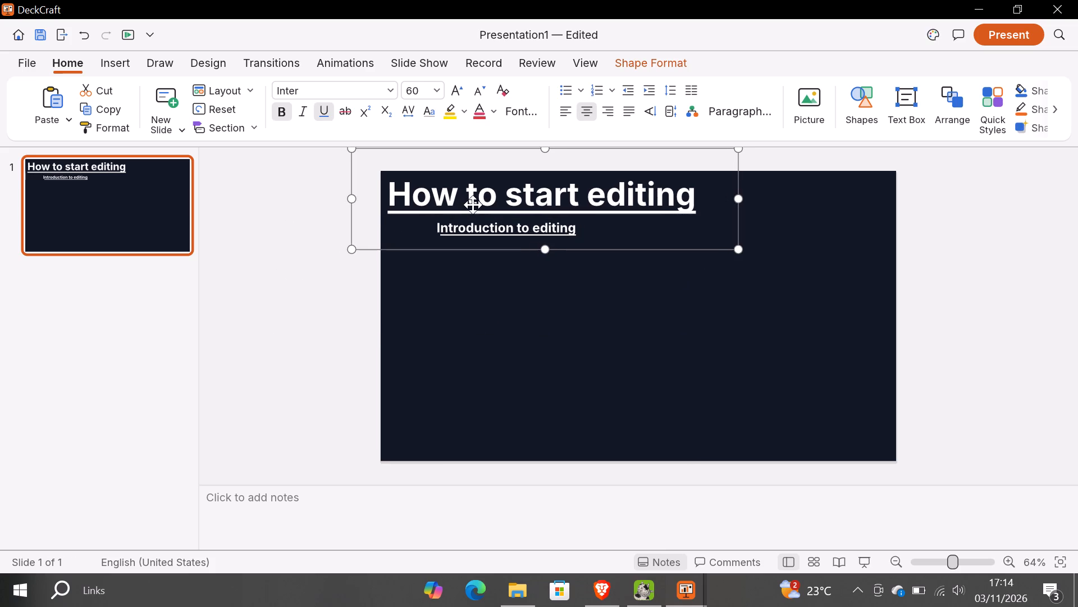
{"action": "left_click_drag", "start_coordinate": [473, 205], "coordinate": [495, 203]}
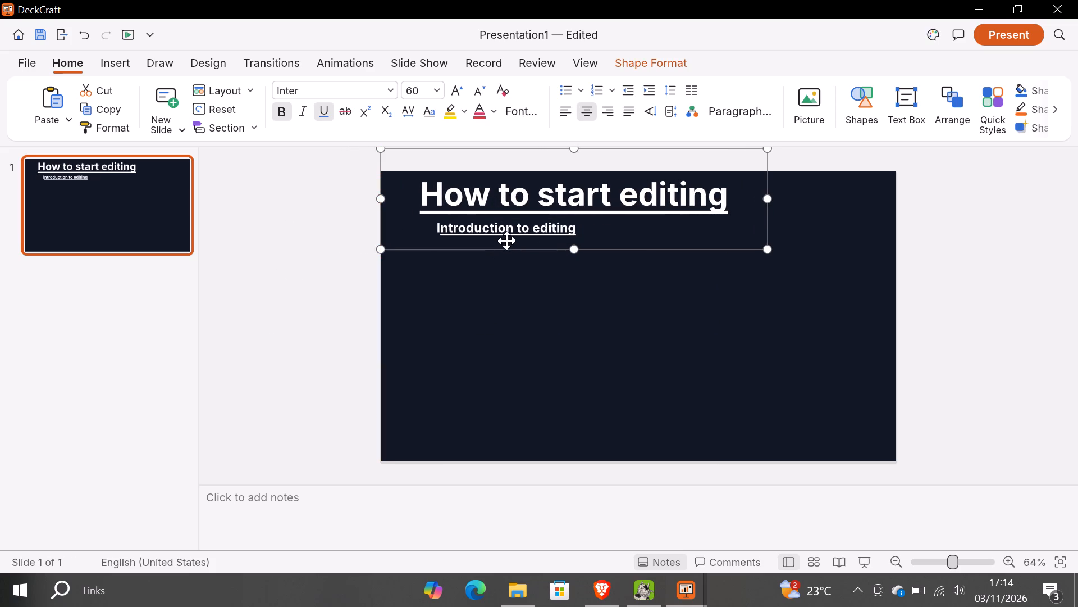
Move the subtitle left so its text starts roughly level with the title's first letter.
{"action": "left_click_drag", "start_coordinate": [508, 232], "coordinate": [466, 230]}
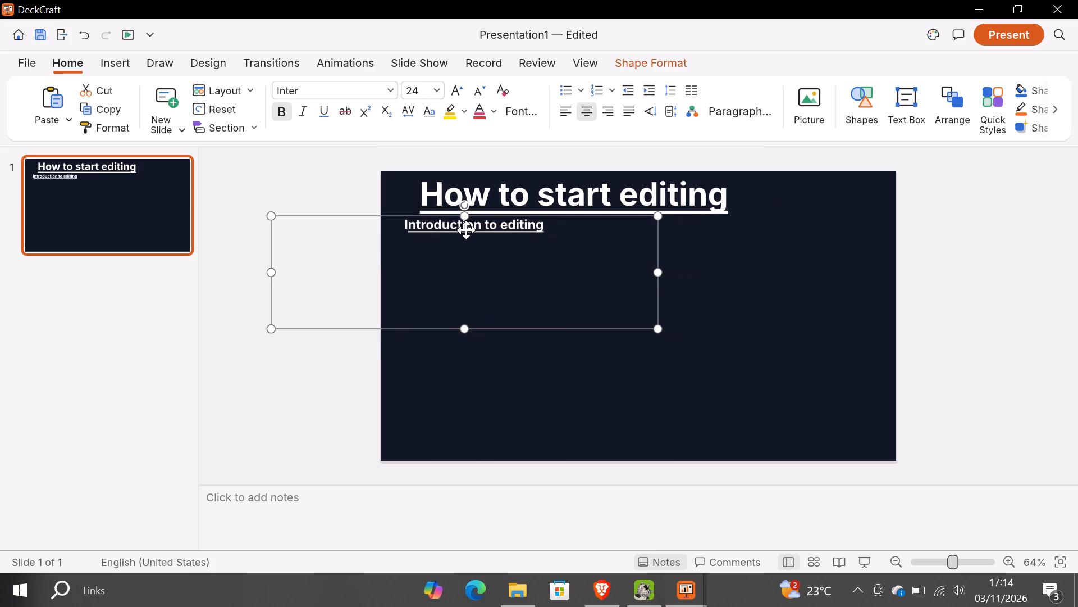
{"action": "left_click_drag", "start_coordinate": [466, 230], "coordinate": [461, 229]}
{"action": "left_click_drag", "start_coordinate": [467, 229], "coordinate": [486, 233]}
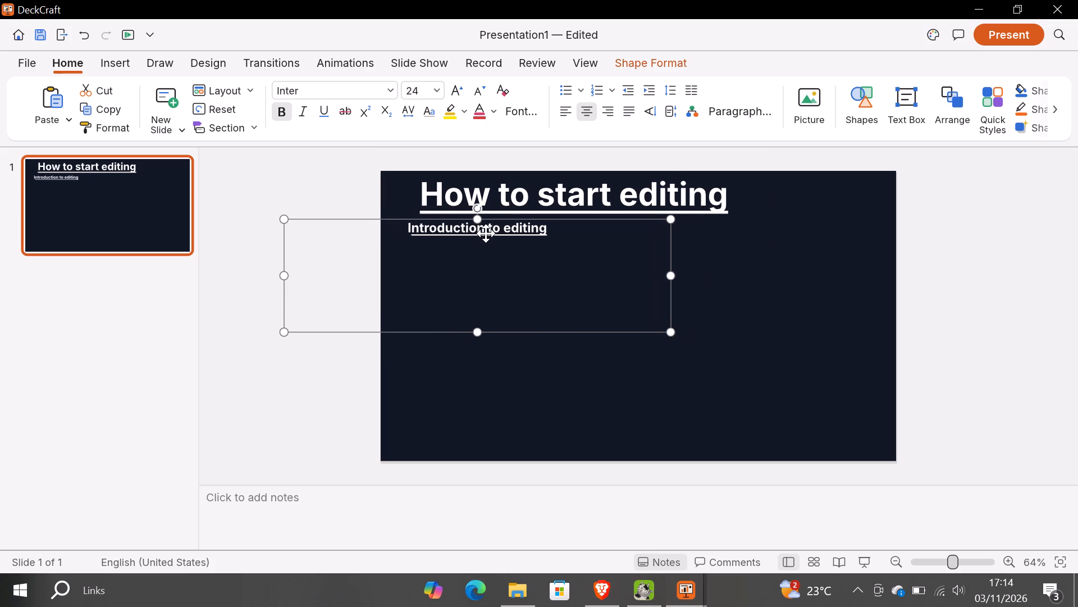
{"action": "left_click_drag", "start_coordinate": [486, 233], "coordinate": [496, 232]}
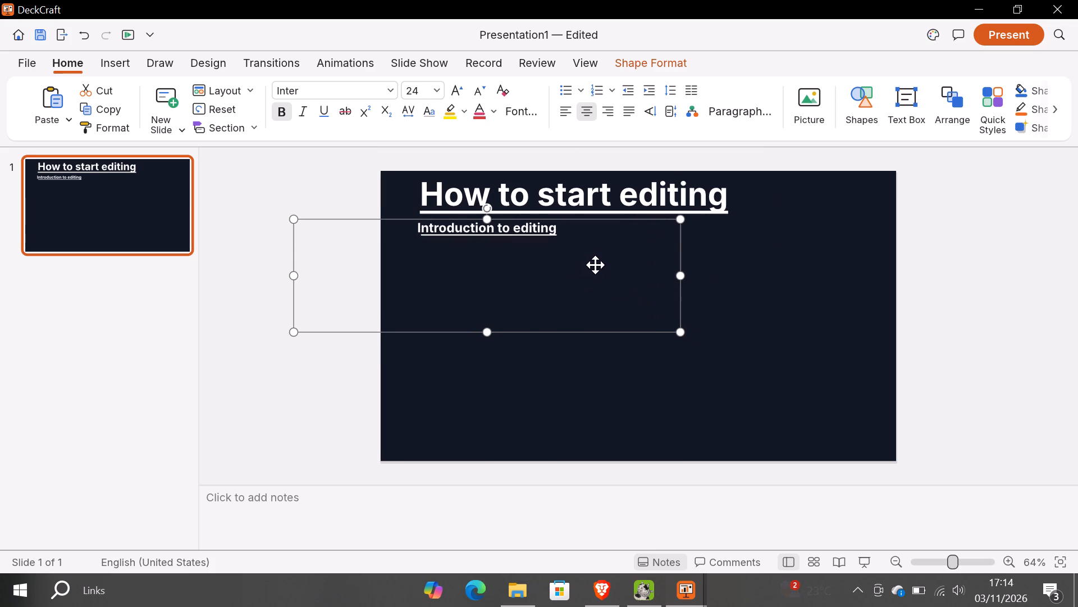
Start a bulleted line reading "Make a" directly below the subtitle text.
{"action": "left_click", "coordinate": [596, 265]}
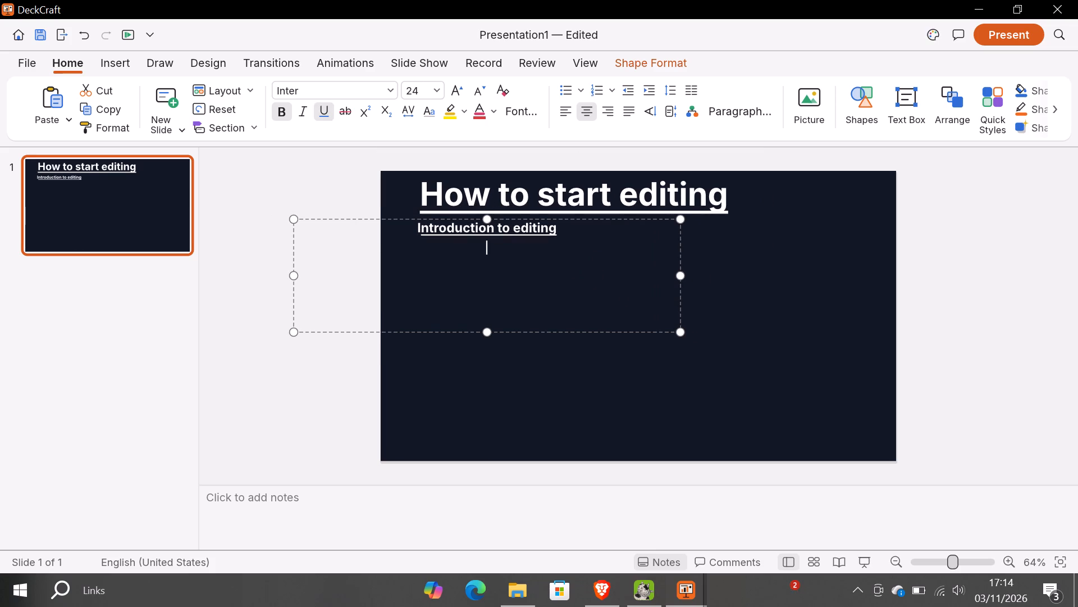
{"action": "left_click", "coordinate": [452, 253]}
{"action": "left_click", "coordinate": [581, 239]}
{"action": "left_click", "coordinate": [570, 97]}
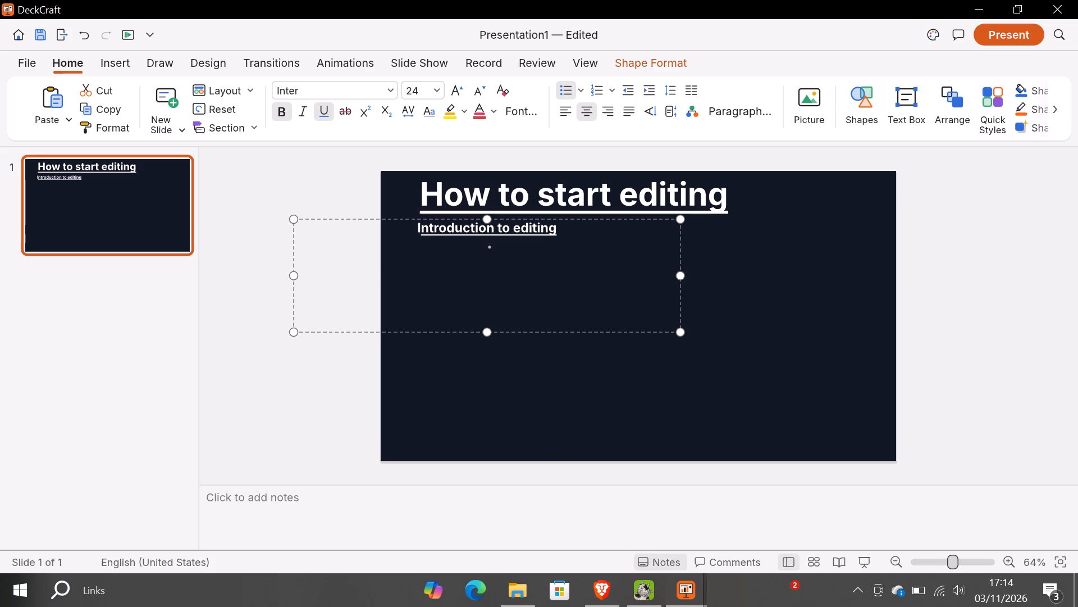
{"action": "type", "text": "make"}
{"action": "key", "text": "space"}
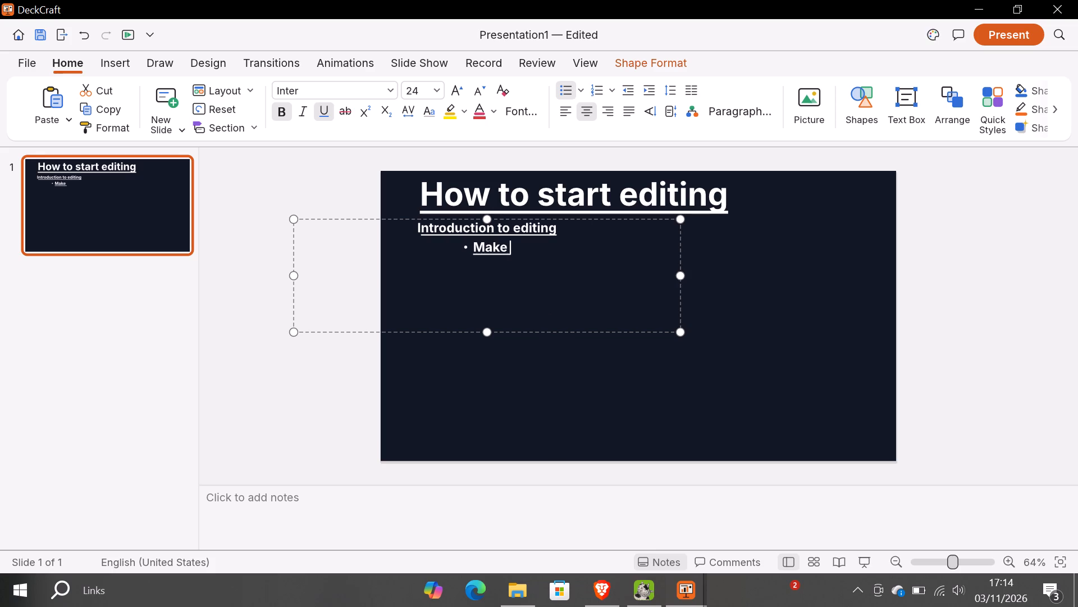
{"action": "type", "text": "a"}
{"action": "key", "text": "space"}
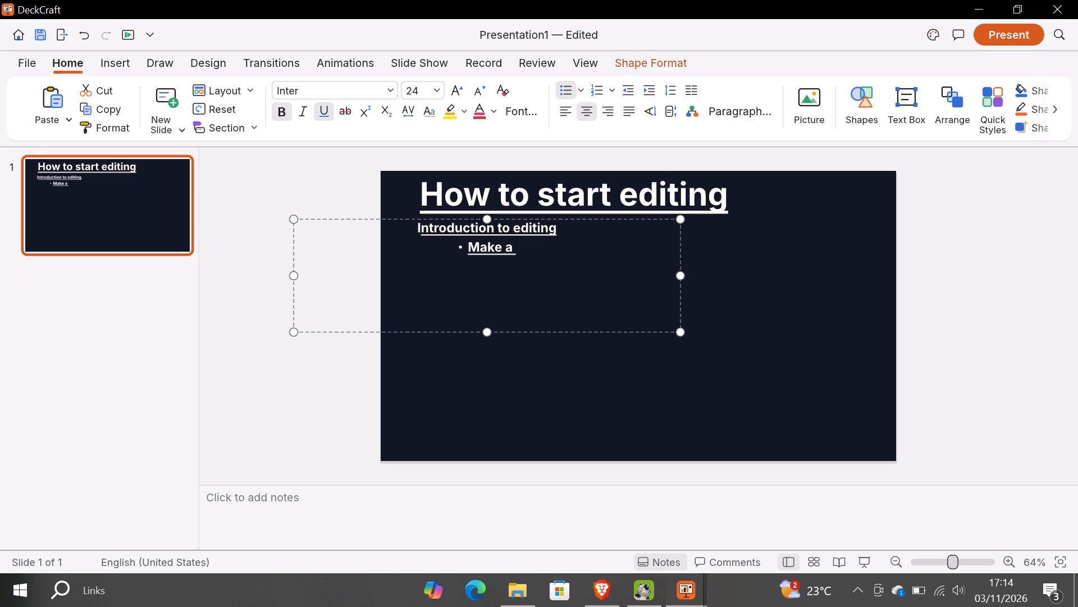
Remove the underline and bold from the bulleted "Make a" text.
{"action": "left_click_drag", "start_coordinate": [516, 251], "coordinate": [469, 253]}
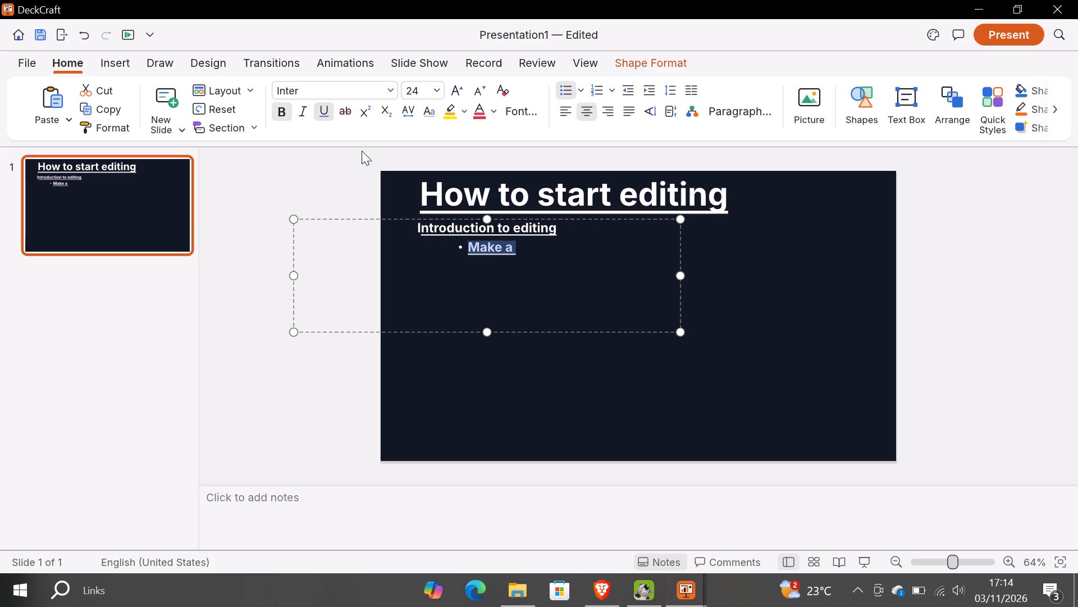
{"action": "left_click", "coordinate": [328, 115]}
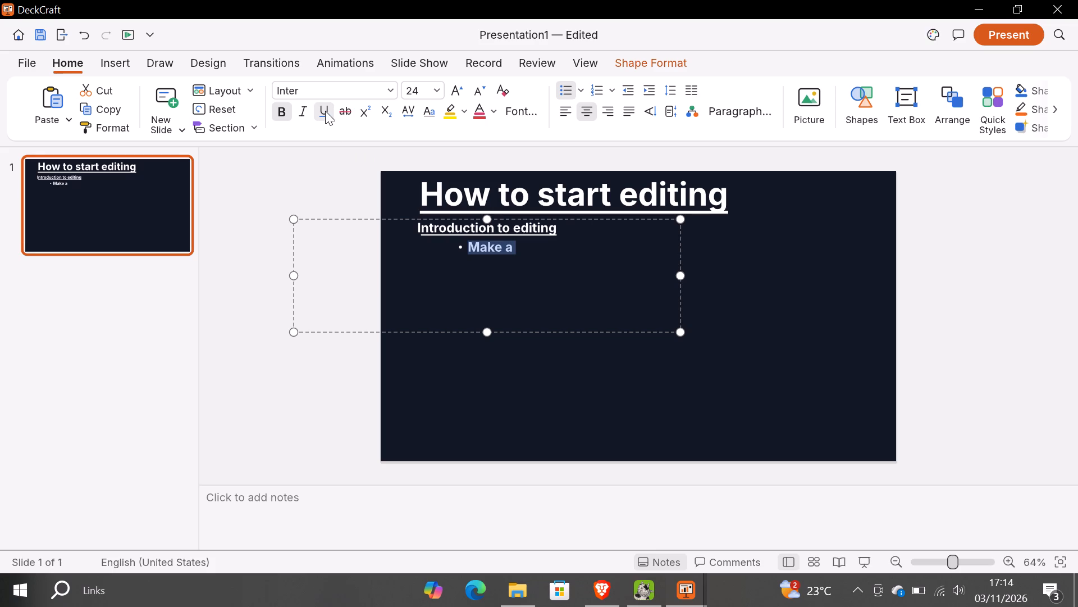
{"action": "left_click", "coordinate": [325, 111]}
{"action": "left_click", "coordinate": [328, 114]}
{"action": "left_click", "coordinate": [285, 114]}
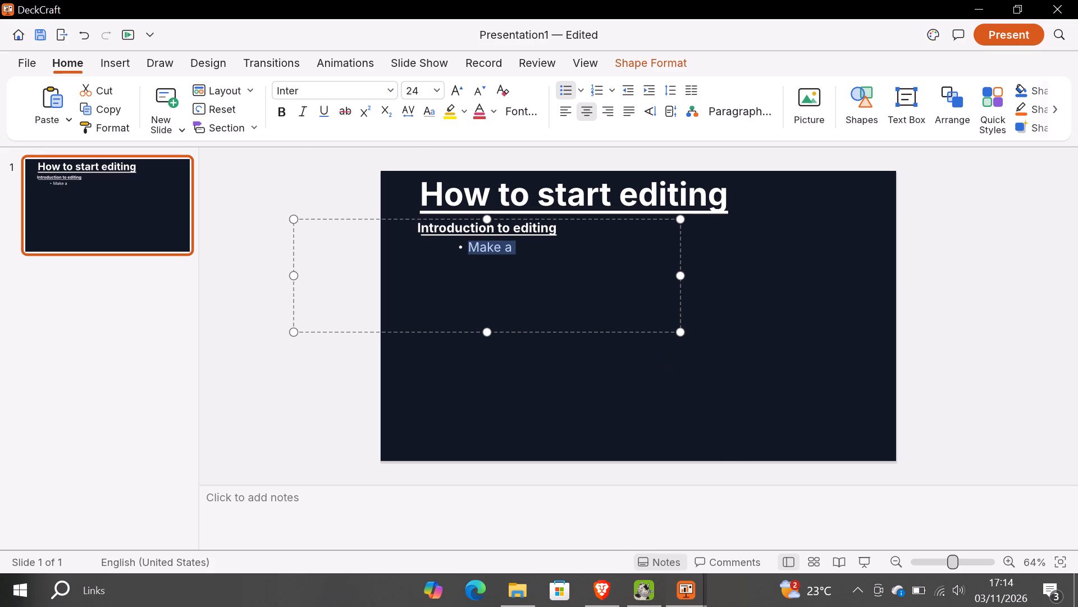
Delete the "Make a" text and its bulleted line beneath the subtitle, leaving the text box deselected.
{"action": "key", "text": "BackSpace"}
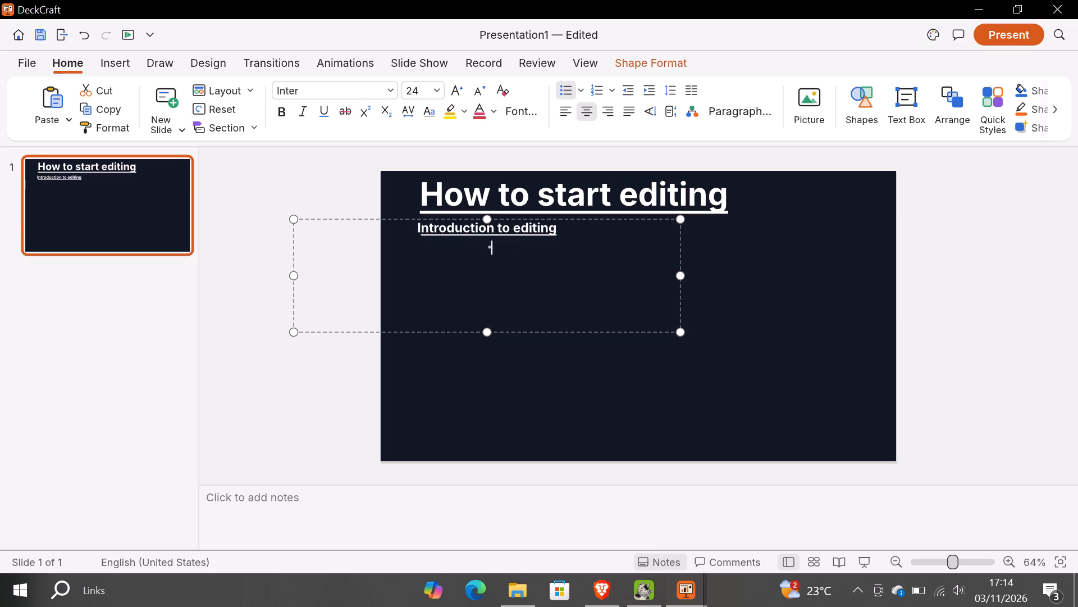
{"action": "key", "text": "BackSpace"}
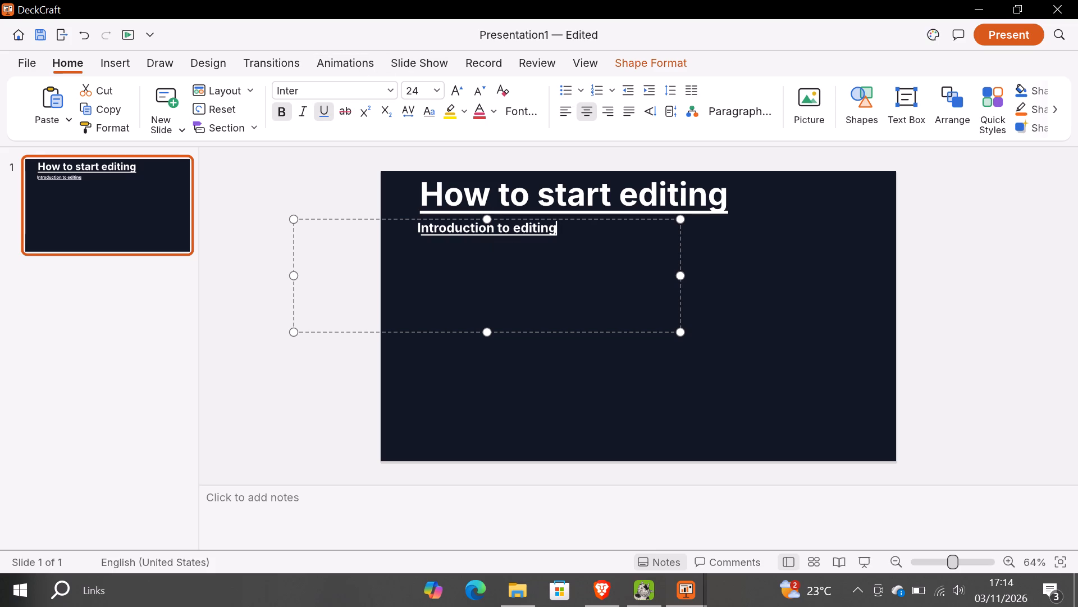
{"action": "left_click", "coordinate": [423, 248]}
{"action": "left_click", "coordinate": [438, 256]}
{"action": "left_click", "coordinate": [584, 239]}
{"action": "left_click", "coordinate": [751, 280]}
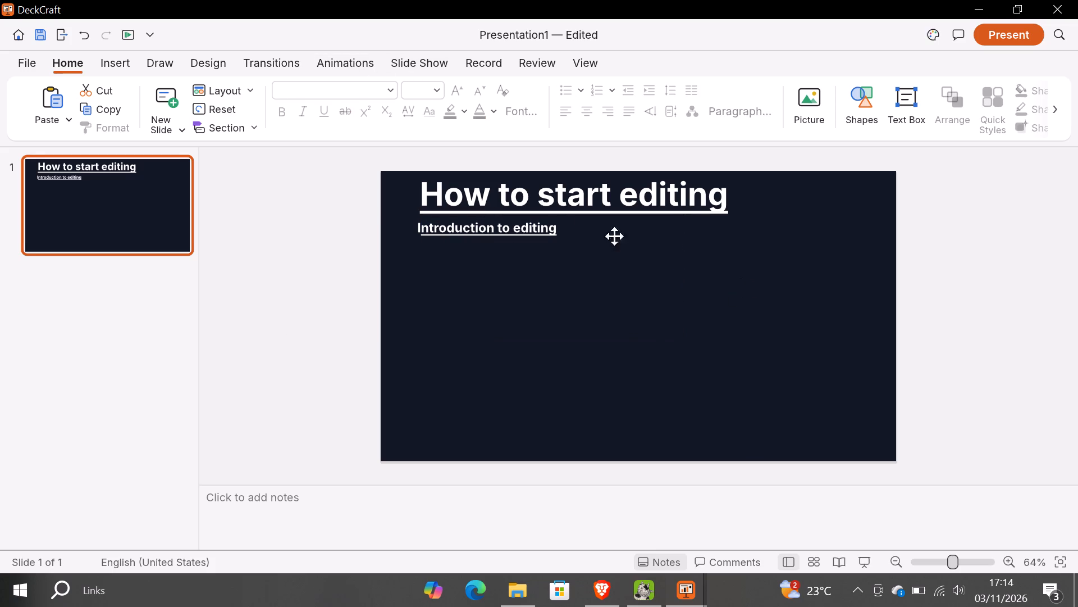
Nudge the subtitle slightly up and right, starting its text level with the title's first letter.
{"action": "left_click", "coordinate": [421, 262]}
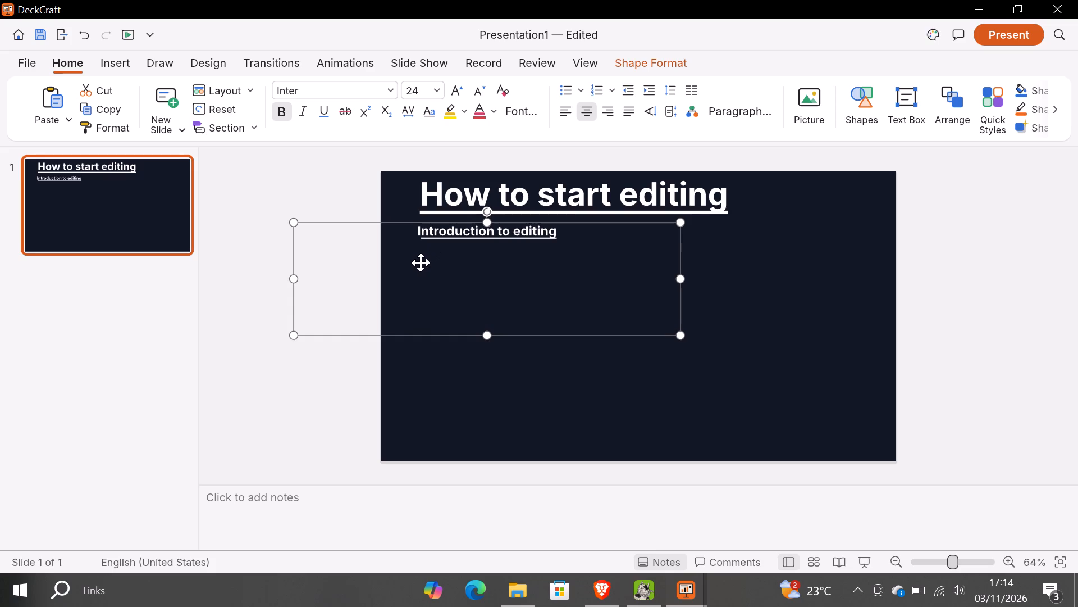
{"action": "left_click_drag", "start_coordinate": [421, 261], "coordinate": [424, 253]}
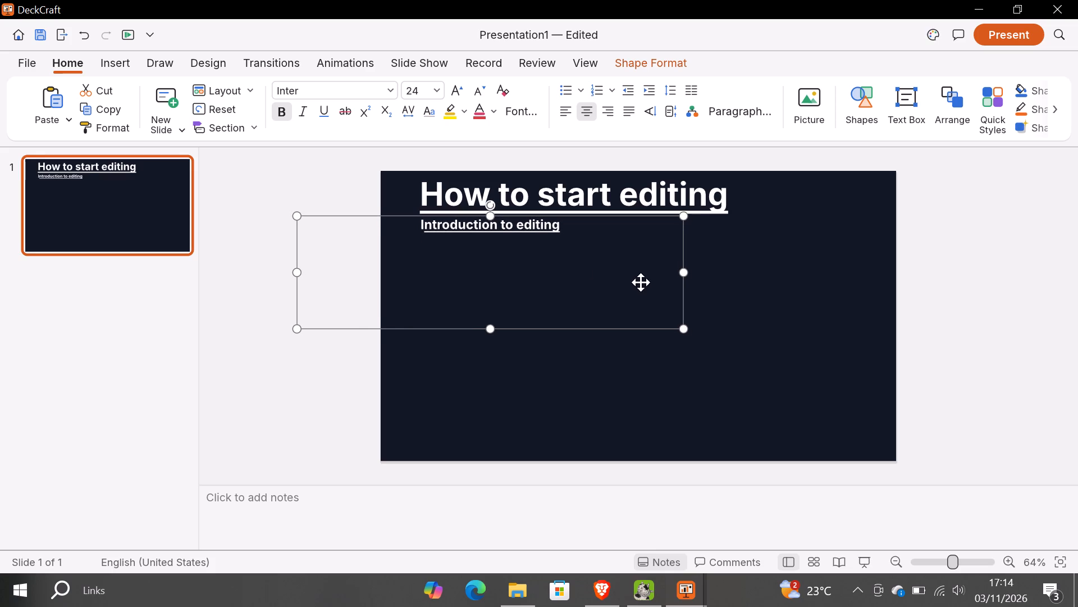
{"action": "left_click", "coordinate": [730, 281]}
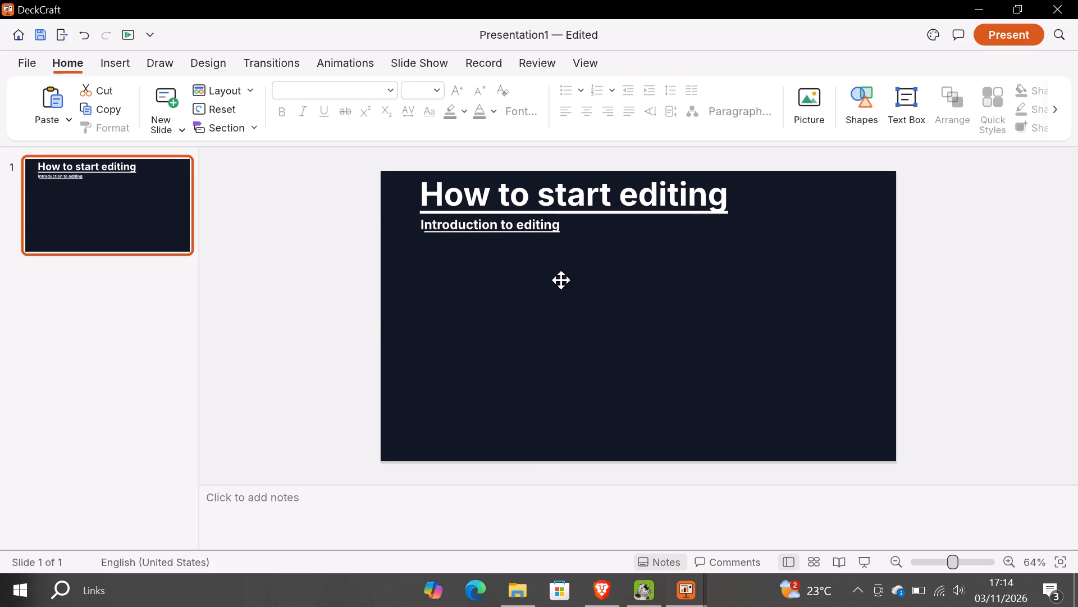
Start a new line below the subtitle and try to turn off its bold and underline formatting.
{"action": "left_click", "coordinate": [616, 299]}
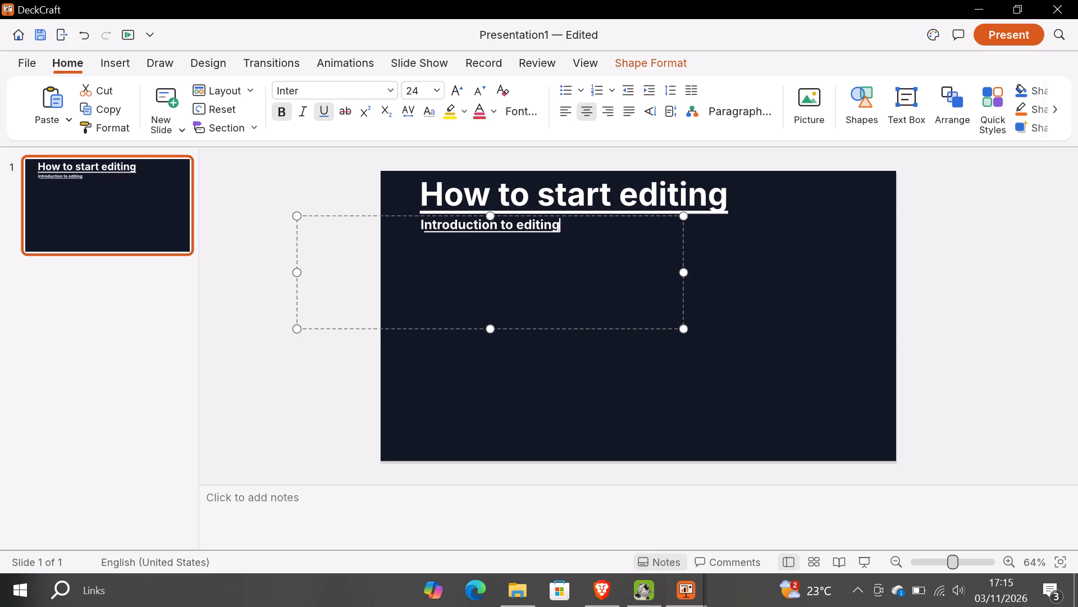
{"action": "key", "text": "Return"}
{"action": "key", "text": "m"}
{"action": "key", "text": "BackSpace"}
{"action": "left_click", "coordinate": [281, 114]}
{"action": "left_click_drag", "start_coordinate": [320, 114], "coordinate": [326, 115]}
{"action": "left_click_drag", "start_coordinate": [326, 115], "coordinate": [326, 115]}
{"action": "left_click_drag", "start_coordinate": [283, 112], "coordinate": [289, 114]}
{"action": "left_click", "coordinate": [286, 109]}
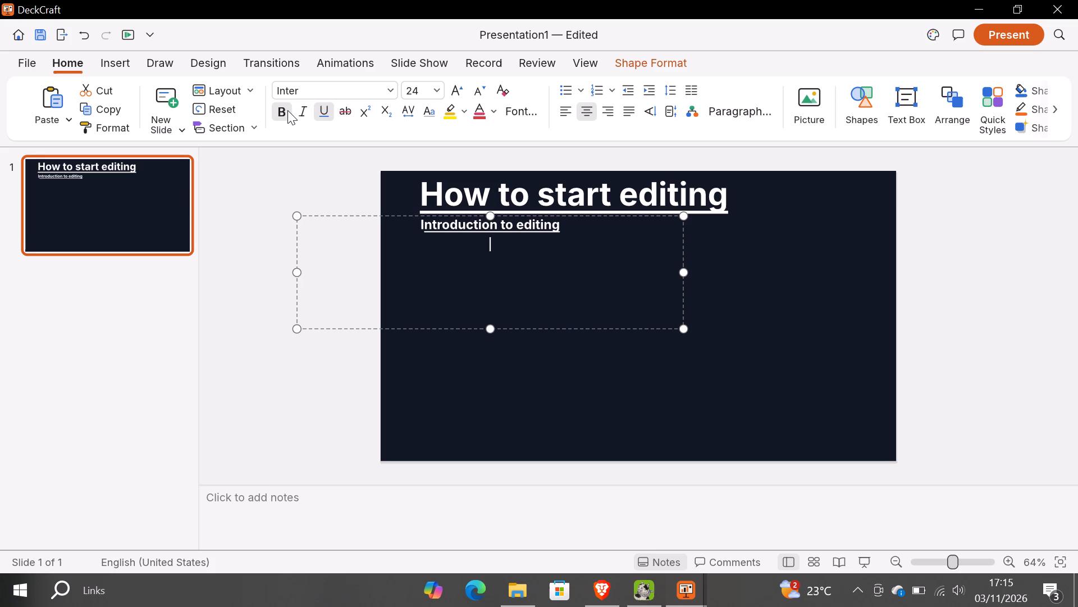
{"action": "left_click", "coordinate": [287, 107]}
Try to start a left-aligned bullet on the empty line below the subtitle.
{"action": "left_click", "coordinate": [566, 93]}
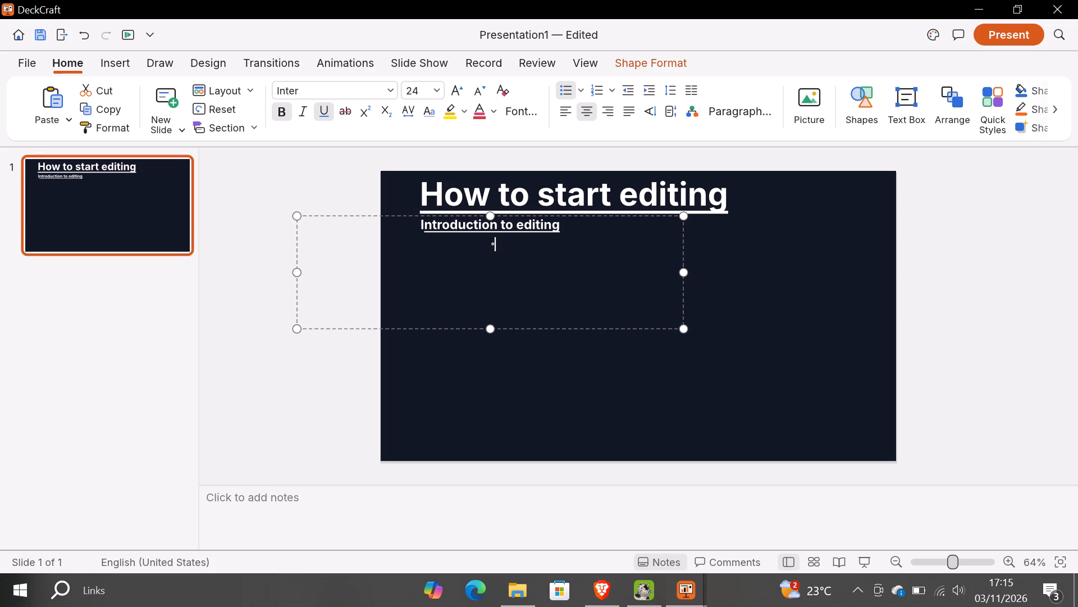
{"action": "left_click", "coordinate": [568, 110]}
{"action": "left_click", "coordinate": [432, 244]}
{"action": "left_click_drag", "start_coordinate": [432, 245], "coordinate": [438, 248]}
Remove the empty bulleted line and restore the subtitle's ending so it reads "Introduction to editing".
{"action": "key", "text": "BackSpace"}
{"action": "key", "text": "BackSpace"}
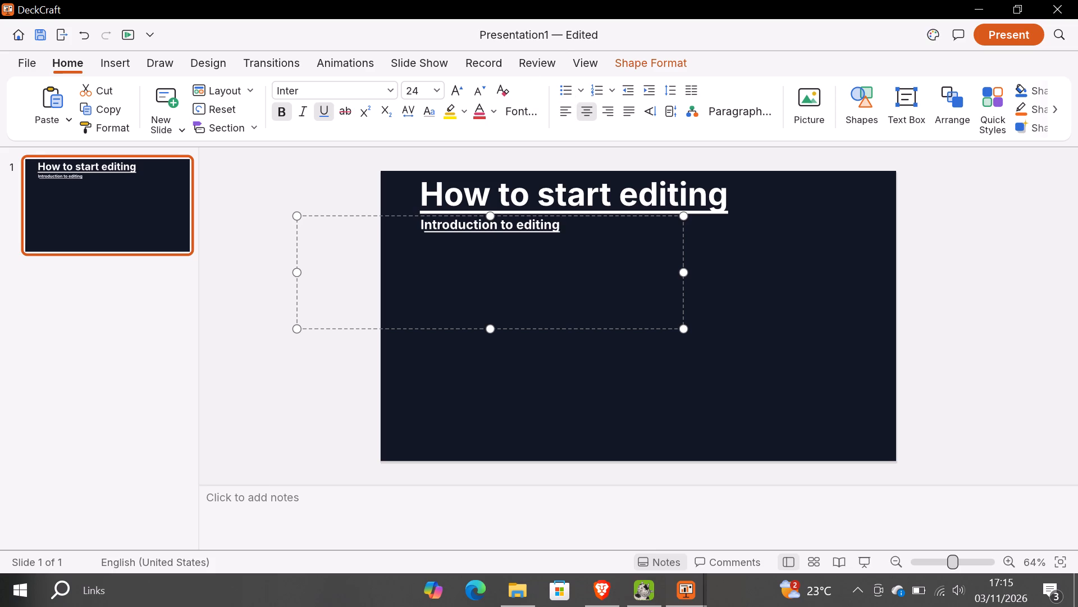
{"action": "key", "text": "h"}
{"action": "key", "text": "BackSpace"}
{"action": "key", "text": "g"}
Add the line "Make a video of yoy talkin" below the subtitle, followed by a line break.
{"action": "key", "text": "Return"}
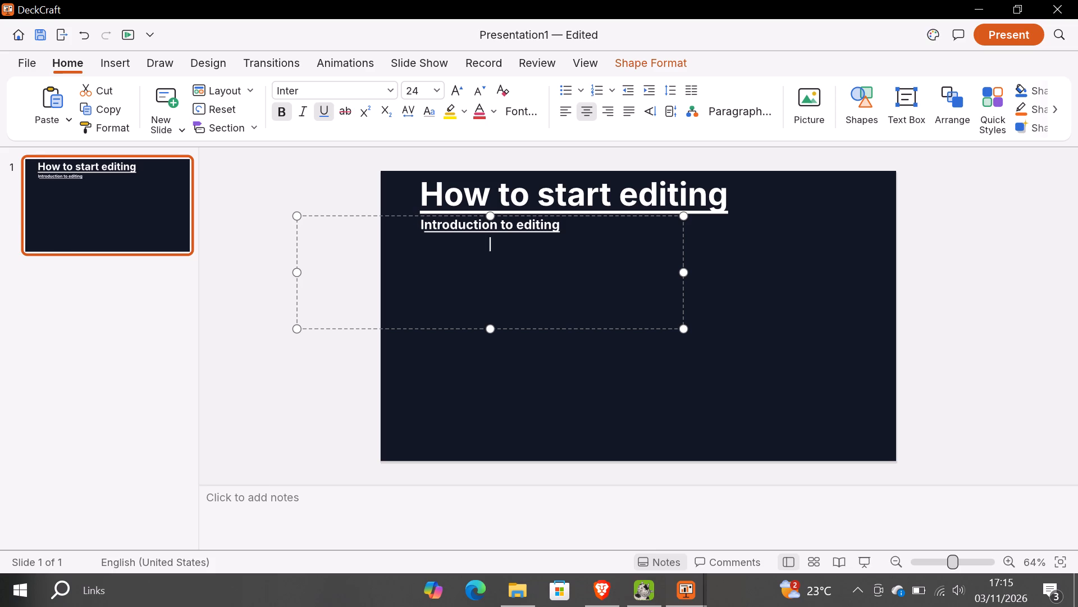
{"action": "type", "text": "make a video of yoy talkin"}
{"action": "key", "text": "Return"}
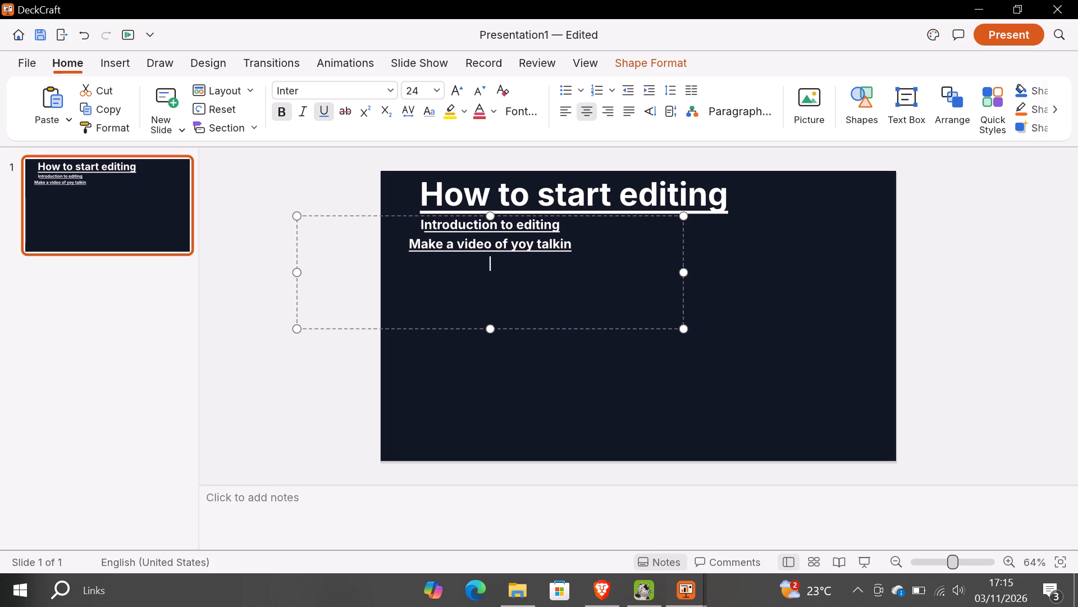
Remove the underline and bold from the "Make a video of yoy talkin" line.
{"action": "left_click_drag", "start_coordinate": [569, 242], "coordinate": [391, 238]}
{"action": "left_click", "coordinate": [323, 114]}
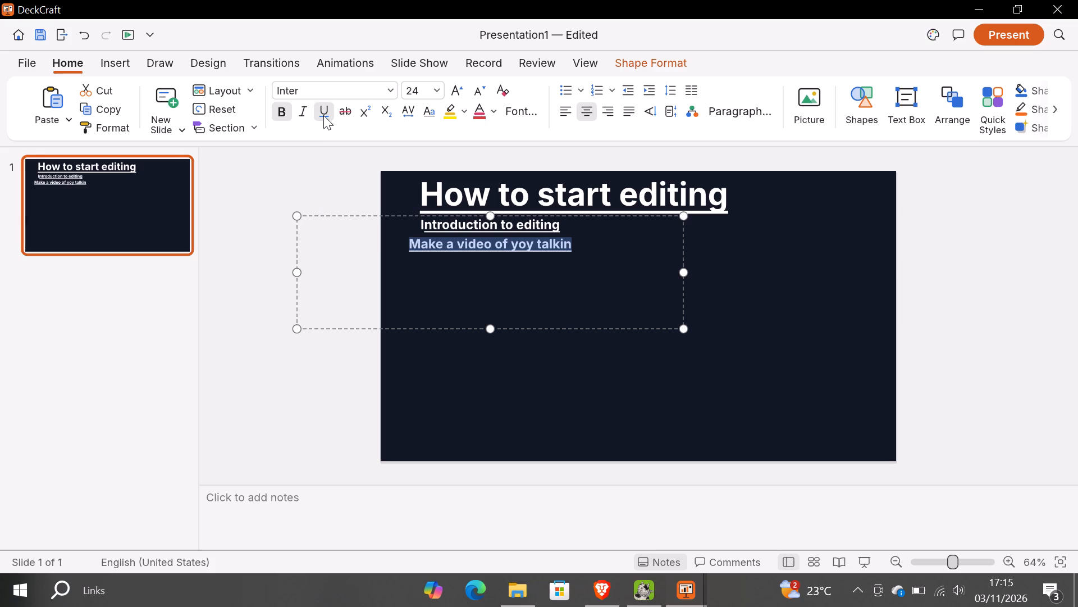
{"action": "left_click", "coordinate": [286, 114]}
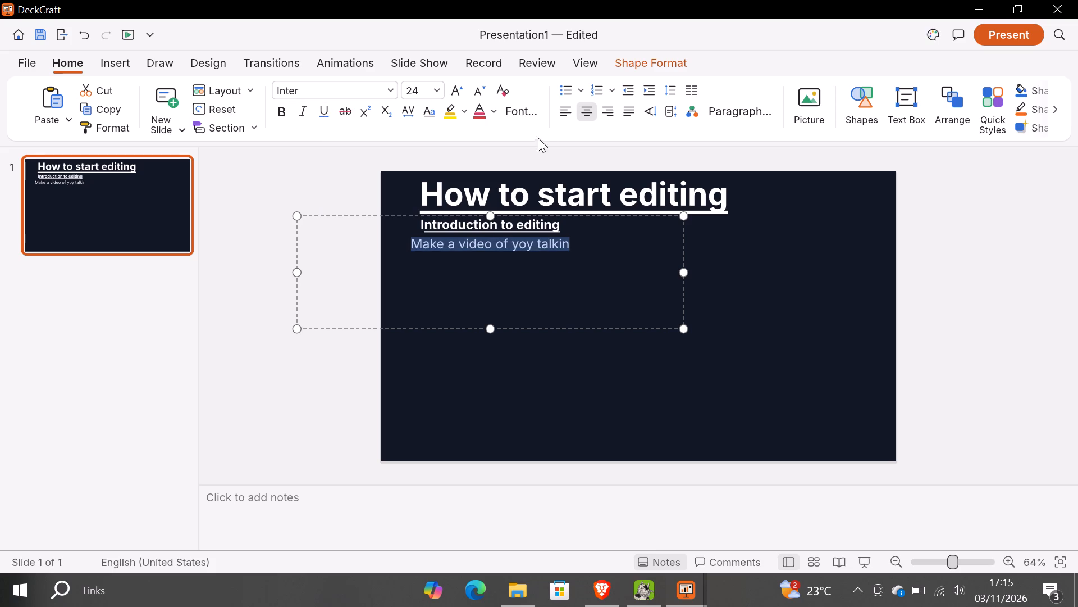
Format the "Make a video of yoy talkin" line as a bullet.
{"action": "left_click", "coordinate": [567, 84]}
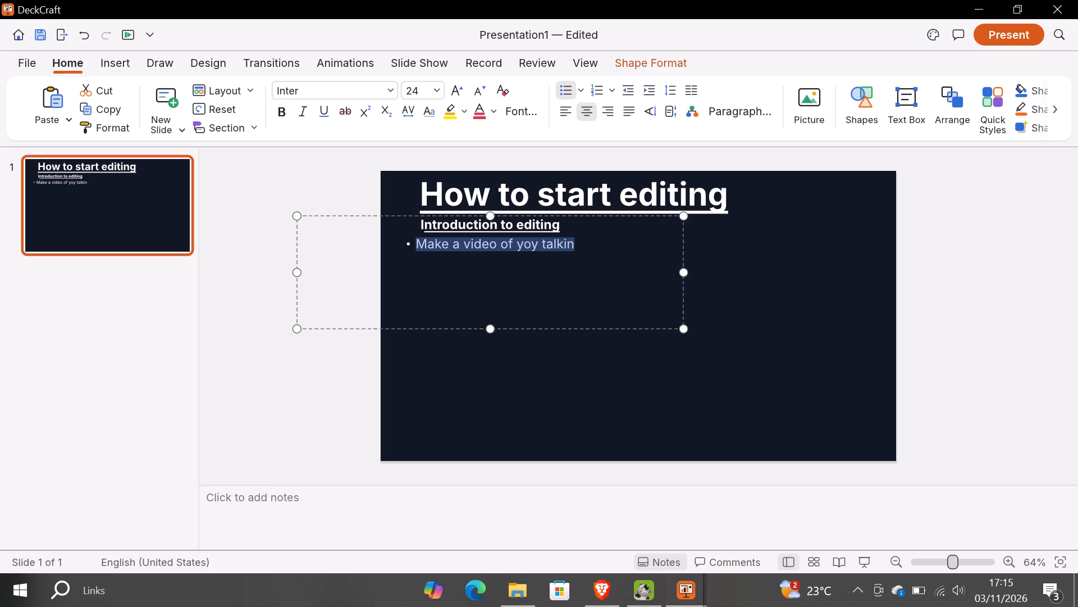
Add a second bullet reading "Create two folders on your computer" below the first, followed by a line break.
{"action": "left_click", "coordinate": [578, 241]}
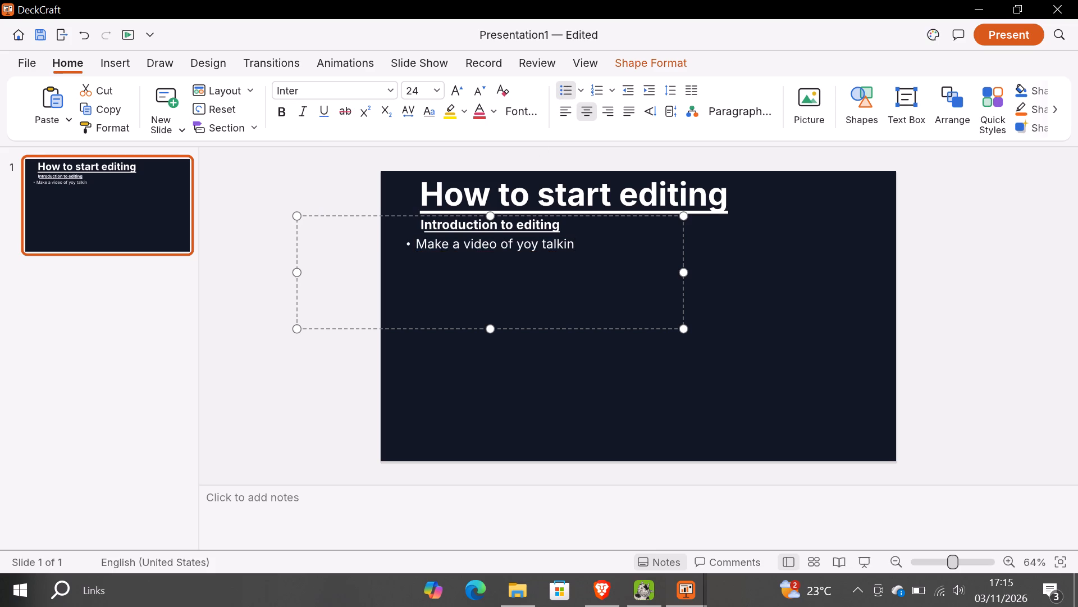
{"action": "key", "text": "Return"}
{"action": "type", "text": "create two folders on your computer"}
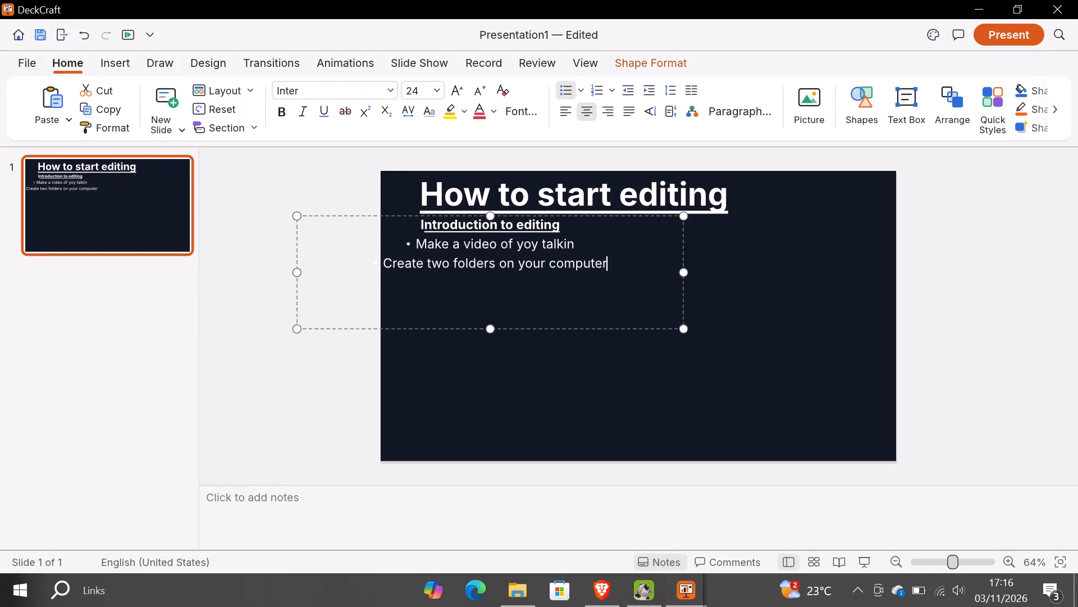
{"action": "key", "text": "space"}
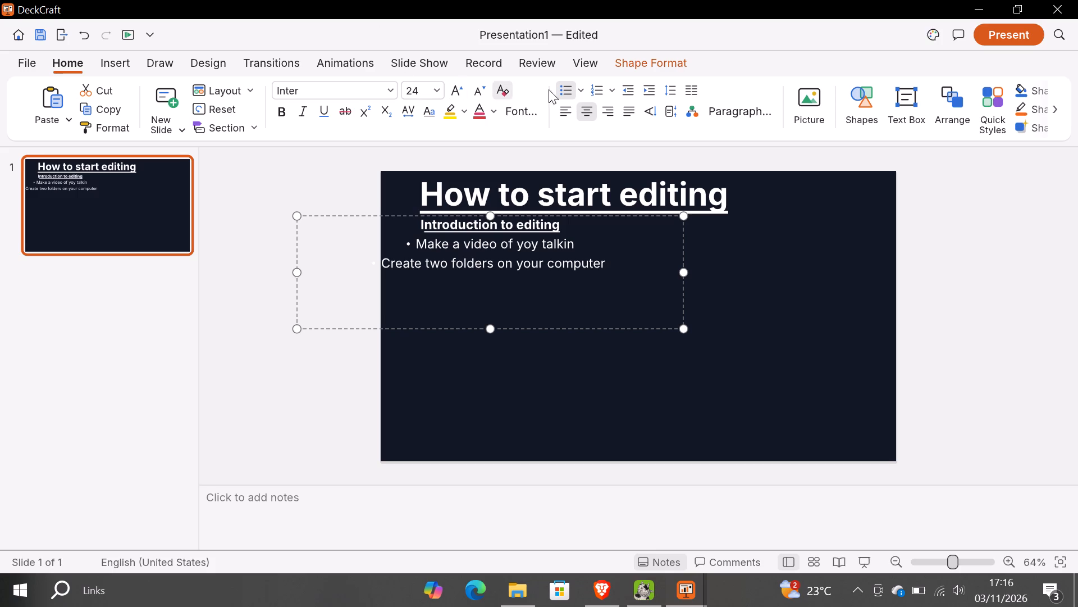
{"action": "key", "text": "Return"}
Remove the empty bulleted line and shorten the second bullet to "Create two folders on comp".
{"action": "key", "text": "BackSpace"}
{"action": "key", "text": "BackSpace"}
{"action": "key", "text": "BackSpace"}
{"action": "key", "text": "BackSpace"}
{"action": "key", "text": "BackSpace"}
{"action": "key", "text": "BackSpace"}
{"action": "key", "text": "BackSpace"}
{"action": "key", "text": "BackSpace"}
{"action": "key", "text": "BackSpace"}
{"action": "key", "text": "BackSpace"}
{"action": "key", "text": "BackSpace"}
{"action": "key", "text": "BackSpace"}
{"action": "key", "text": "BackSpace"}
{"action": "key", "text": "BackSpace"}
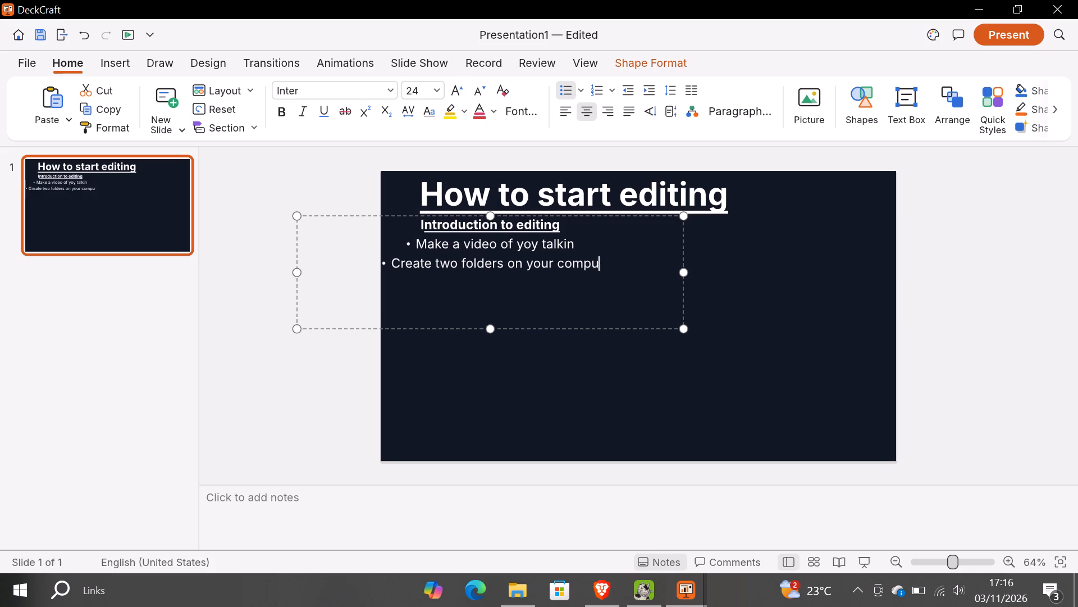
{"action": "key", "text": "Return"}
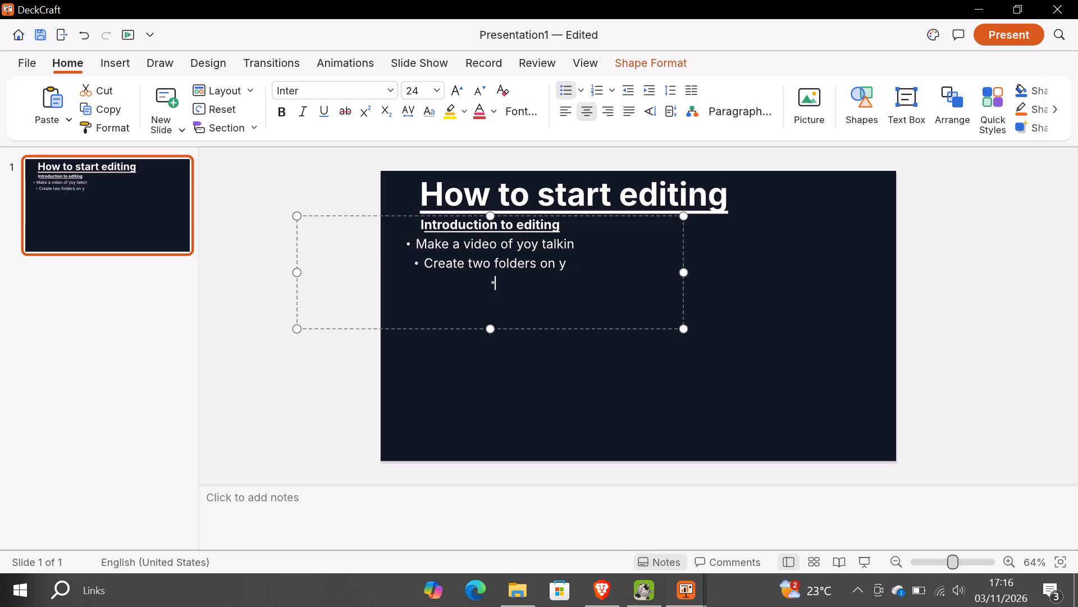
{"action": "key", "text": "Return"}
{"action": "key", "text": "BackSpace"}
{"action": "key", "text": "BackSpace"}
{"action": "key", "text": "BackSpace"}
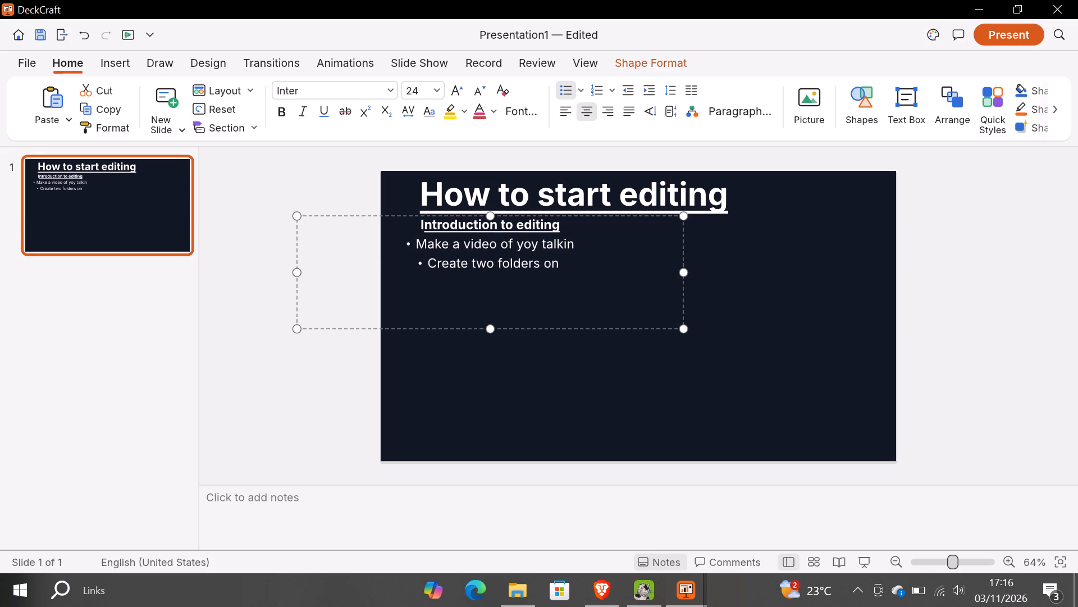
{"action": "type", "text": "co"}
{"action": "type", "text": "mp"}
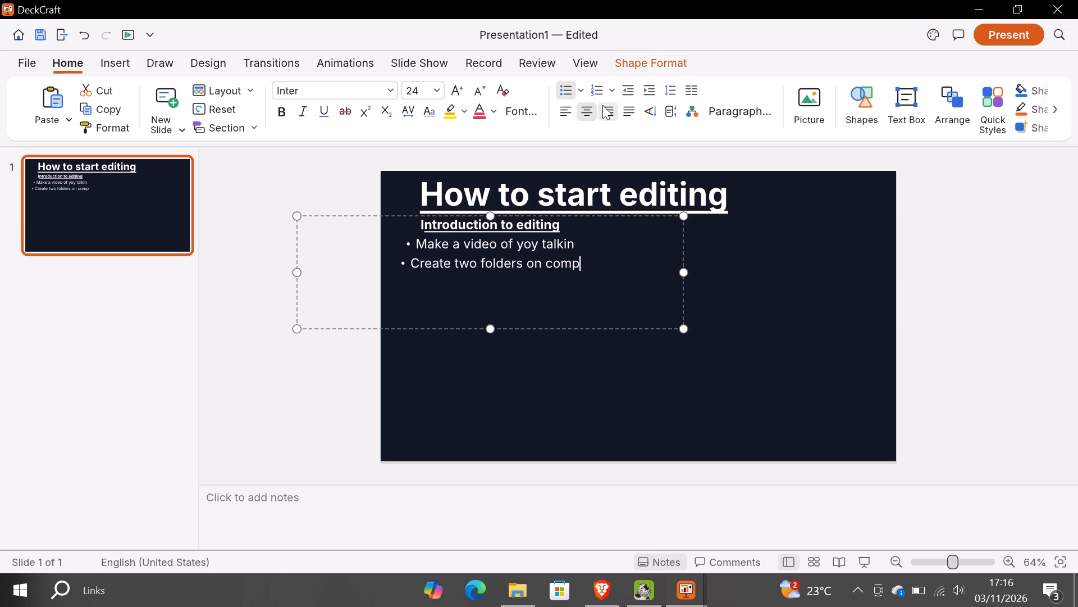
Left-align the "Create two folders on comp" bullet.
{"action": "left_click", "coordinate": [568, 115]}
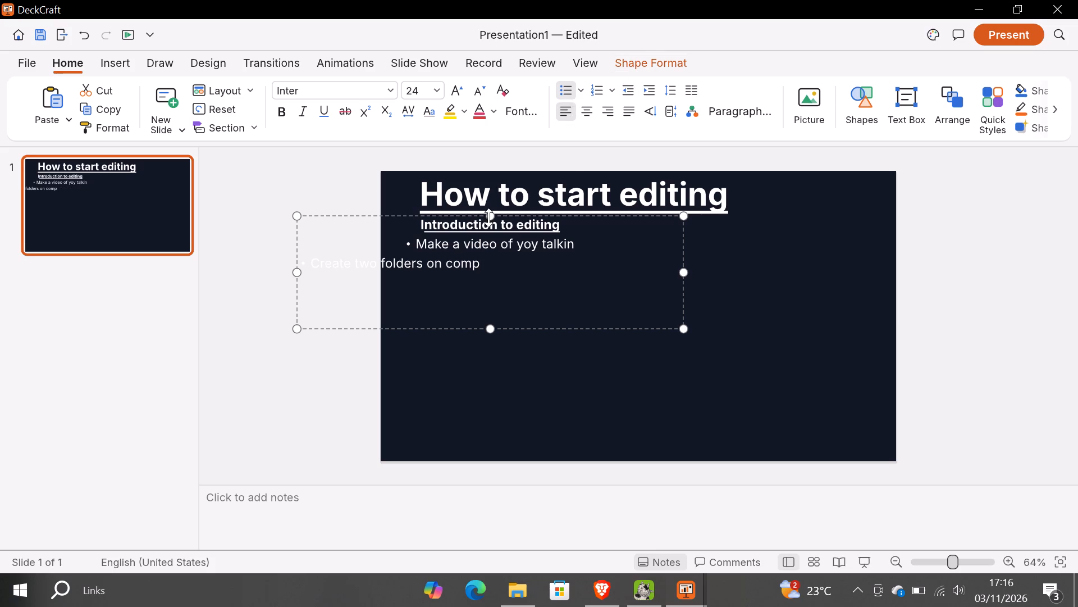
Resize the subtitle text box, raising its bottom edge slightly and bringing its left edge onto the slide, roughly level with the title's start.
{"action": "left_click_drag", "start_coordinate": [488, 218], "coordinate": [524, 218]}
{"action": "left_click_drag", "start_coordinate": [487, 329], "coordinate": [493, 329]}
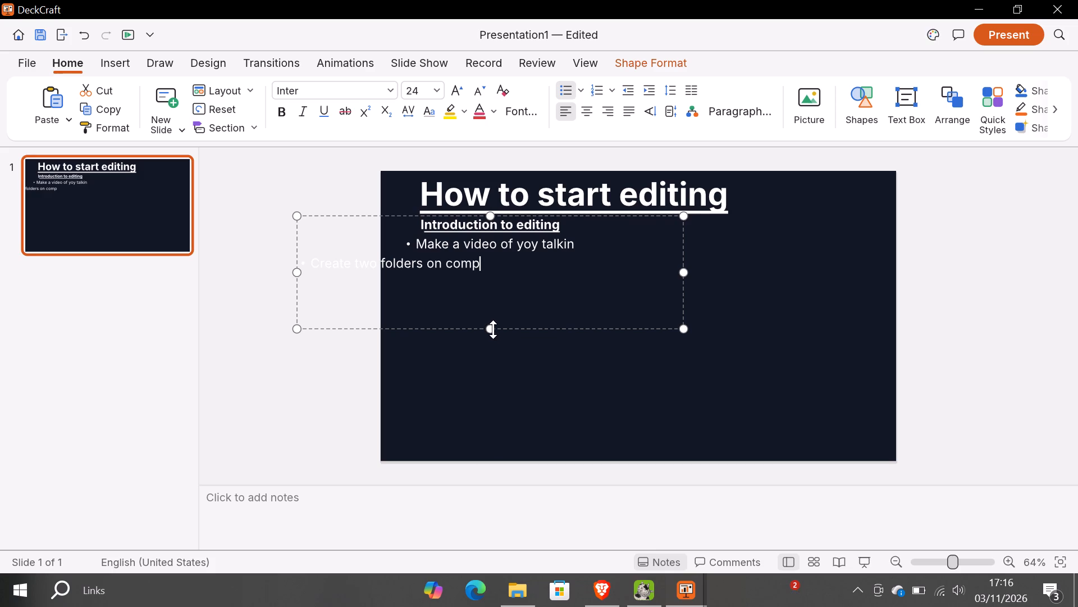
{"action": "left_click_drag", "start_coordinate": [493, 329], "coordinate": [552, 311]}
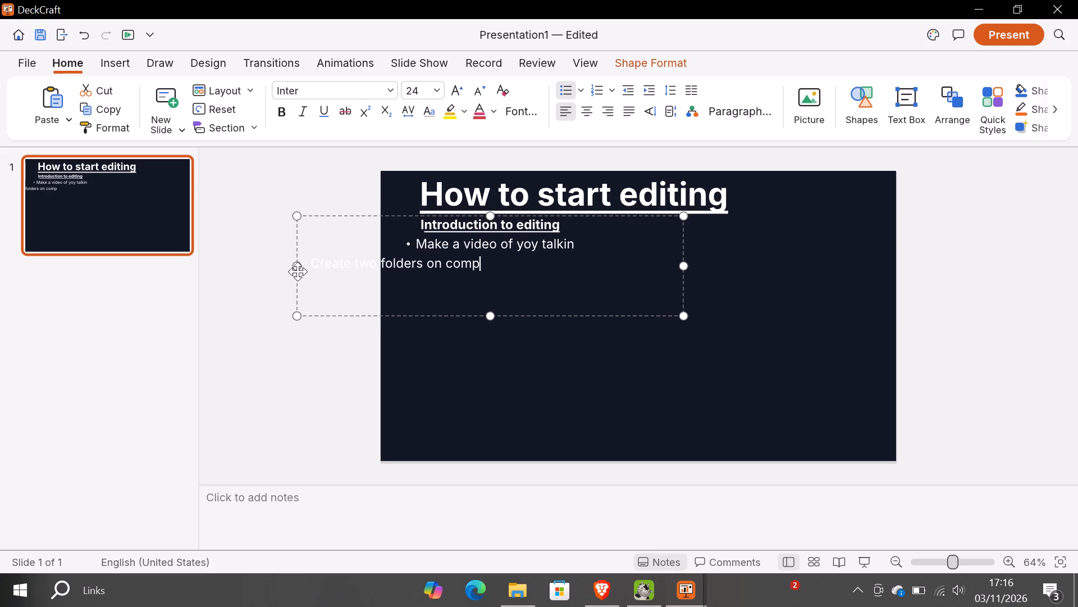
{"action": "left_click_drag", "start_coordinate": [298, 269], "coordinate": [433, 262]}
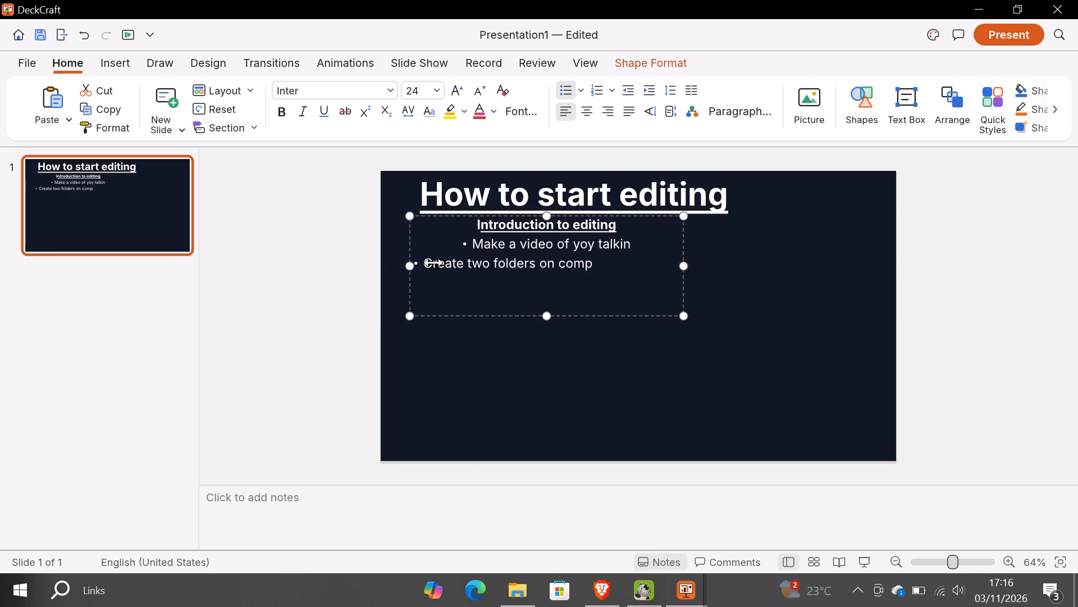
{"action": "left_click_drag", "start_coordinate": [433, 262], "coordinate": [516, 265]}
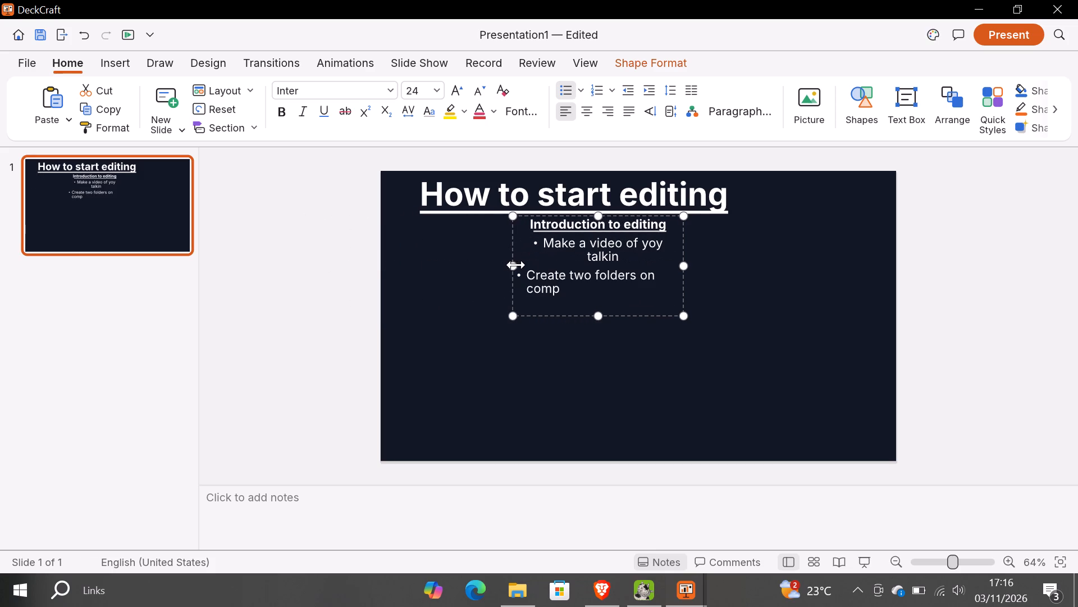
{"action": "left_click_drag", "start_coordinate": [516, 265], "coordinate": [433, 302]}
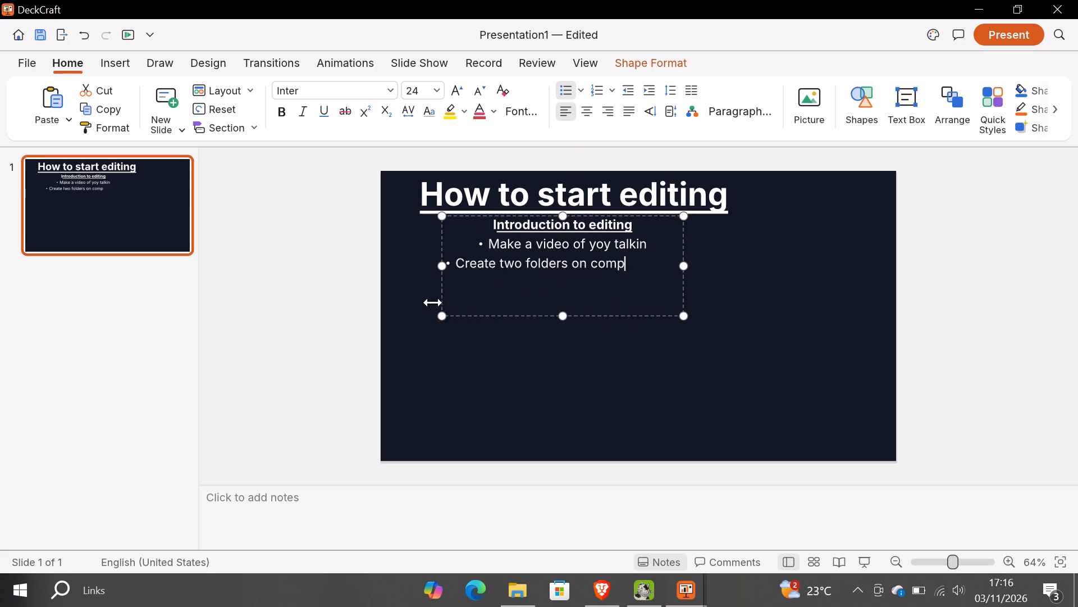
{"action": "left_click_drag", "start_coordinate": [433, 302], "coordinate": [423, 308]}
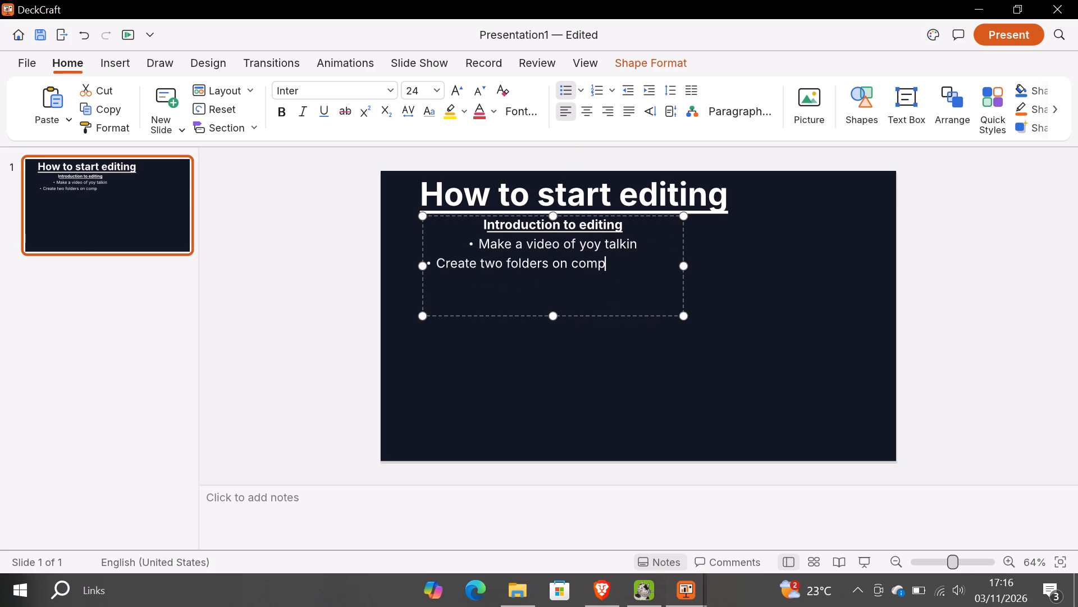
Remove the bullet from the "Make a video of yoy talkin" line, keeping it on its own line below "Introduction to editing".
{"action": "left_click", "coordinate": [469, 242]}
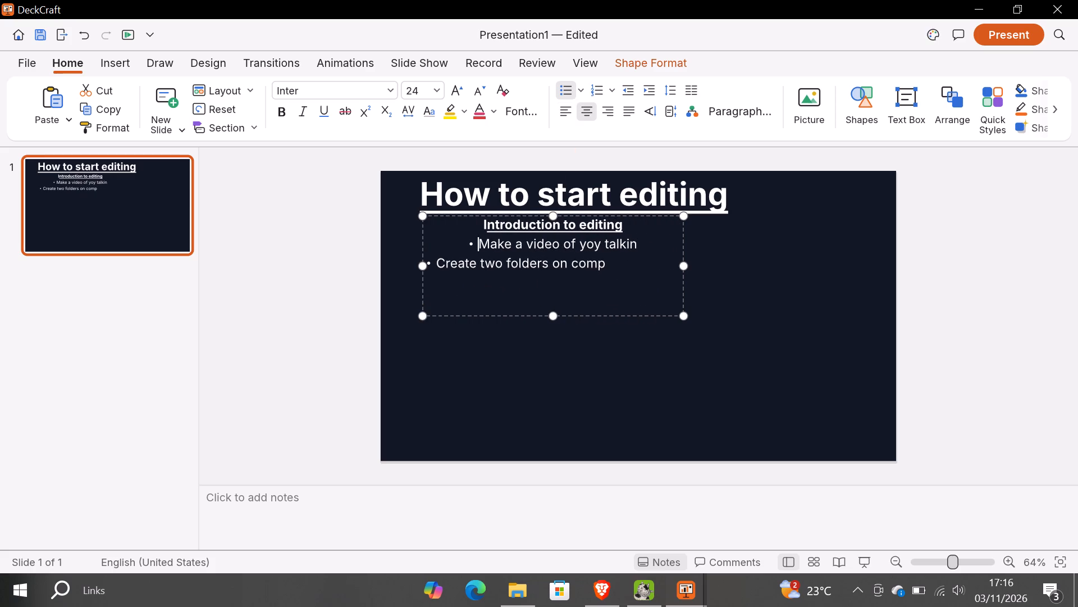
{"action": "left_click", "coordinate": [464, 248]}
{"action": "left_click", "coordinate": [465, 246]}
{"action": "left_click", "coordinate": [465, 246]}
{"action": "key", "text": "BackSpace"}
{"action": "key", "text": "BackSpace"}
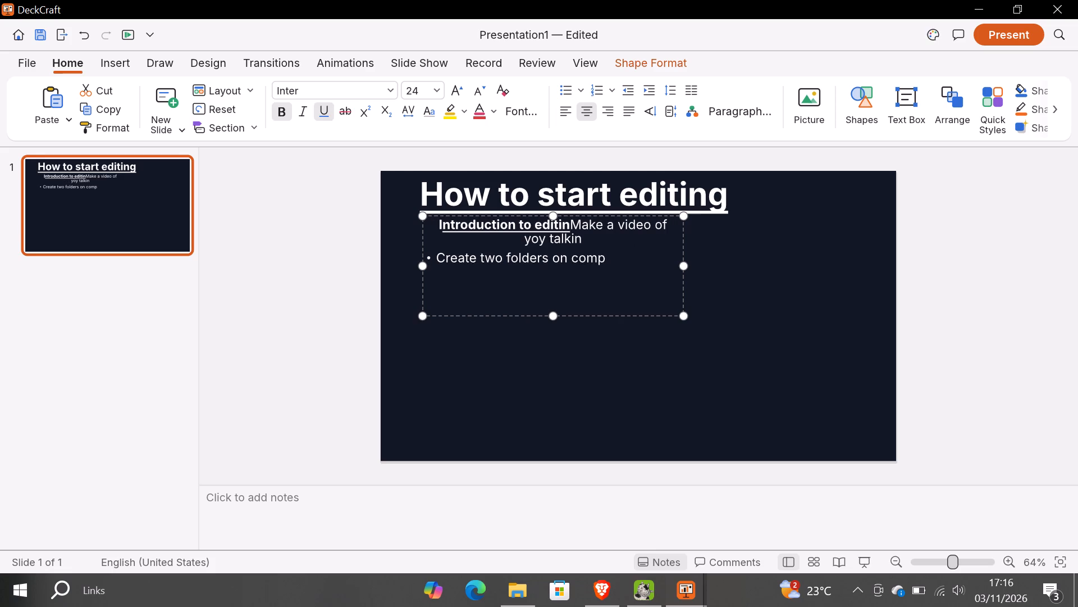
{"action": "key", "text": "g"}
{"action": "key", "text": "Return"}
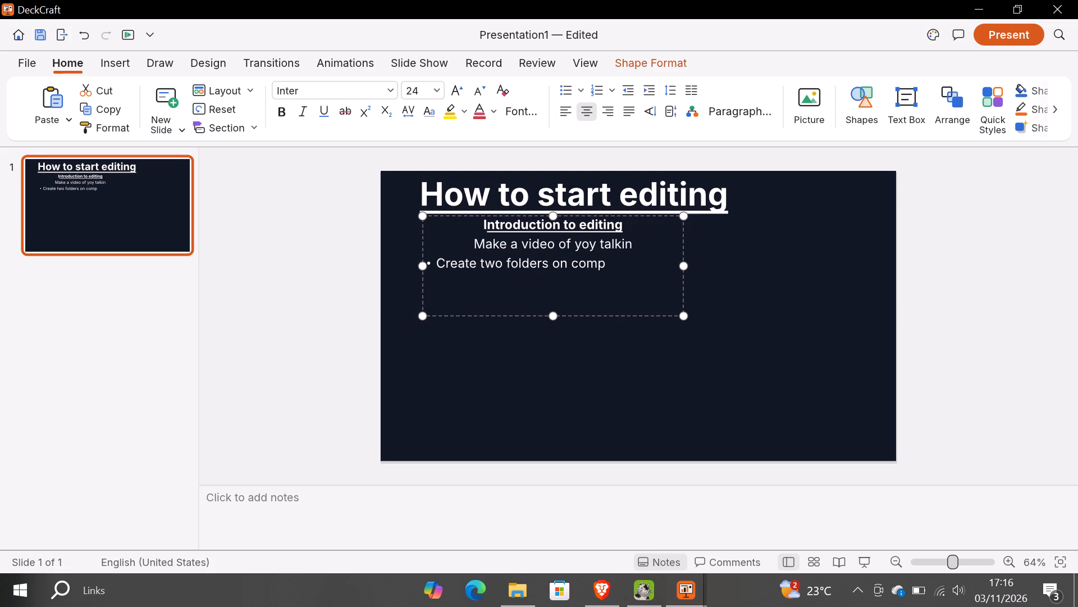
Left-align the "Make a video of yoy talkin" line.
{"action": "left_click_drag", "start_coordinate": [636, 244], "coordinate": [522, 262]}
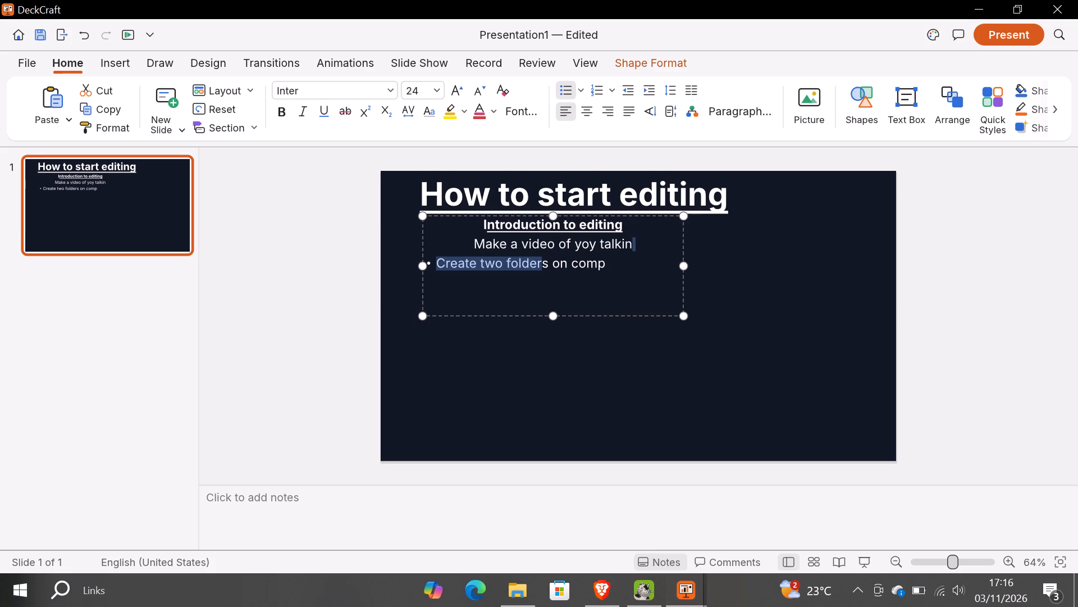
{"action": "left_click_drag", "start_coordinate": [522, 262], "coordinate": [463, 248]}
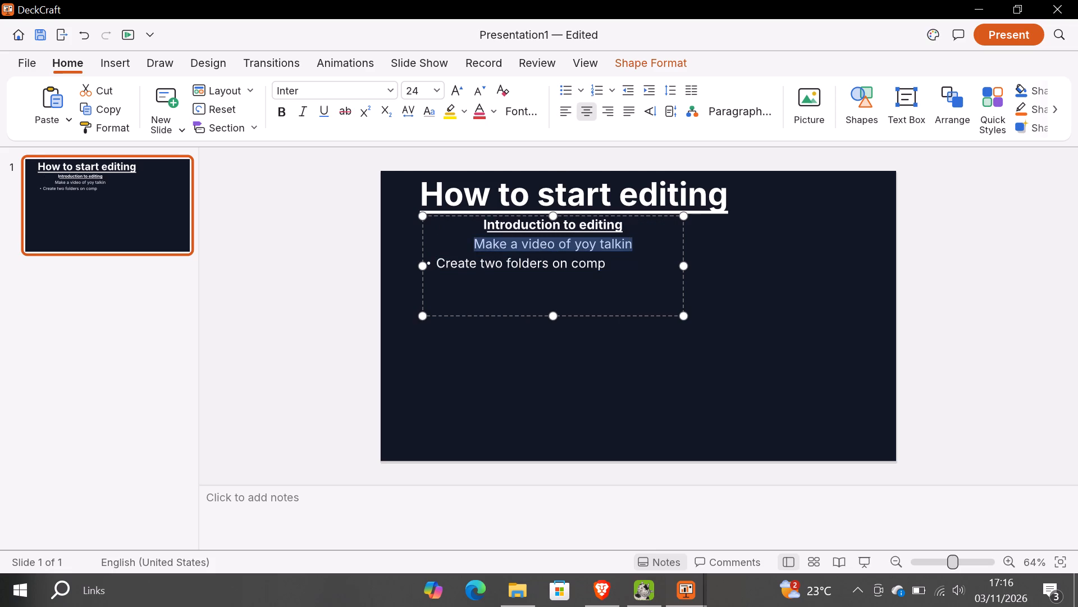
{"action": "left_click_drag", "start_coordinate": [463, 248], "coordinate": [465, 244]}
{"action": "left_click", "coordinate": [558, 107]}
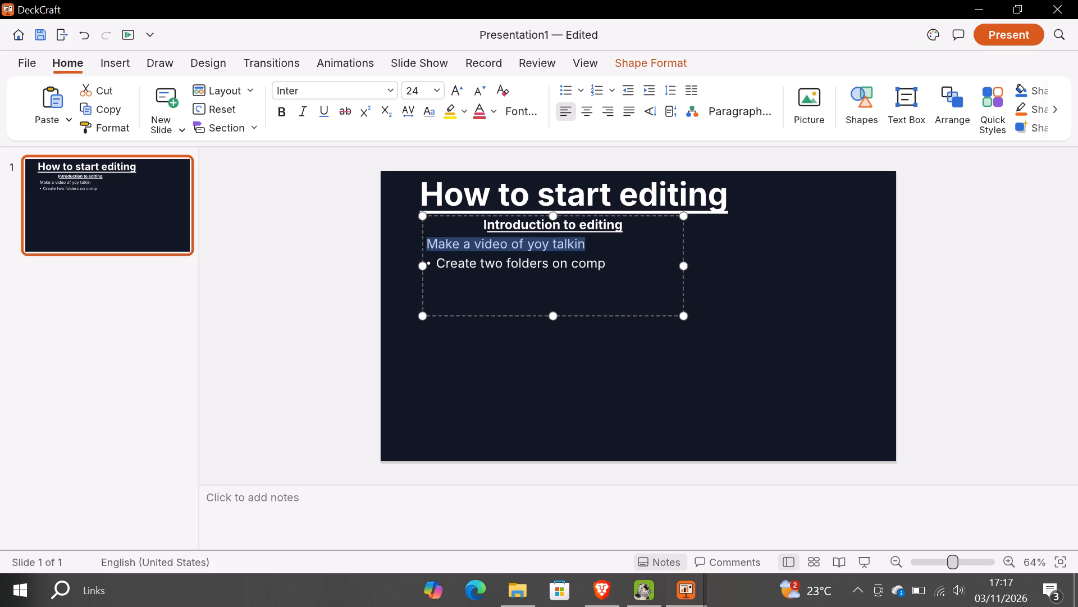
Apply a bullet to the whole left-aligned "Make a video of yoy talkin" line.
{"action": "left_click", "coordinate": [610, 266]}
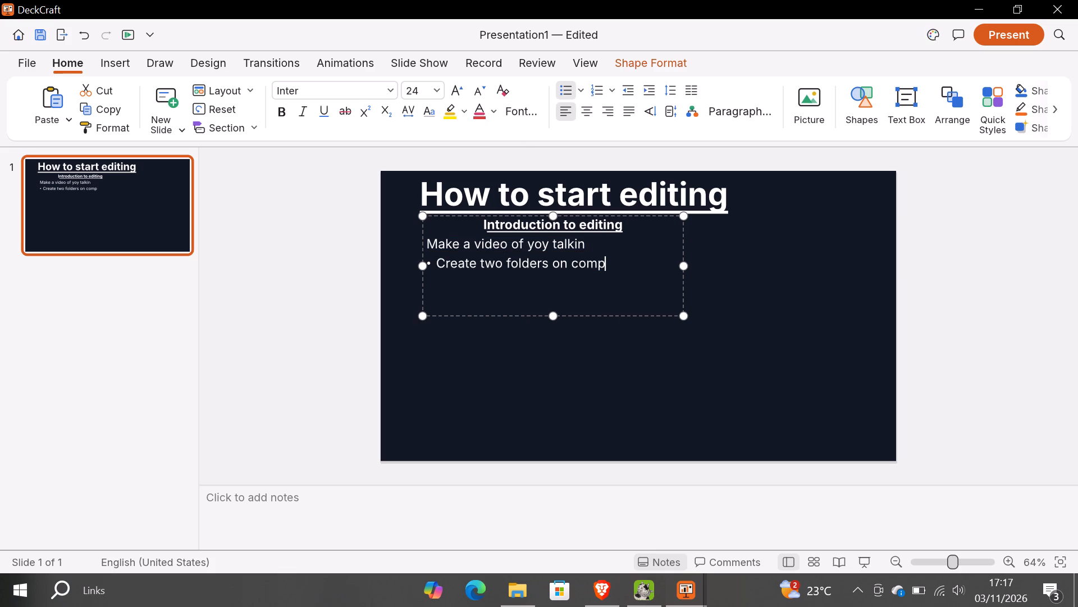
{"action": "left_click", "coordinate": [426, 245]}
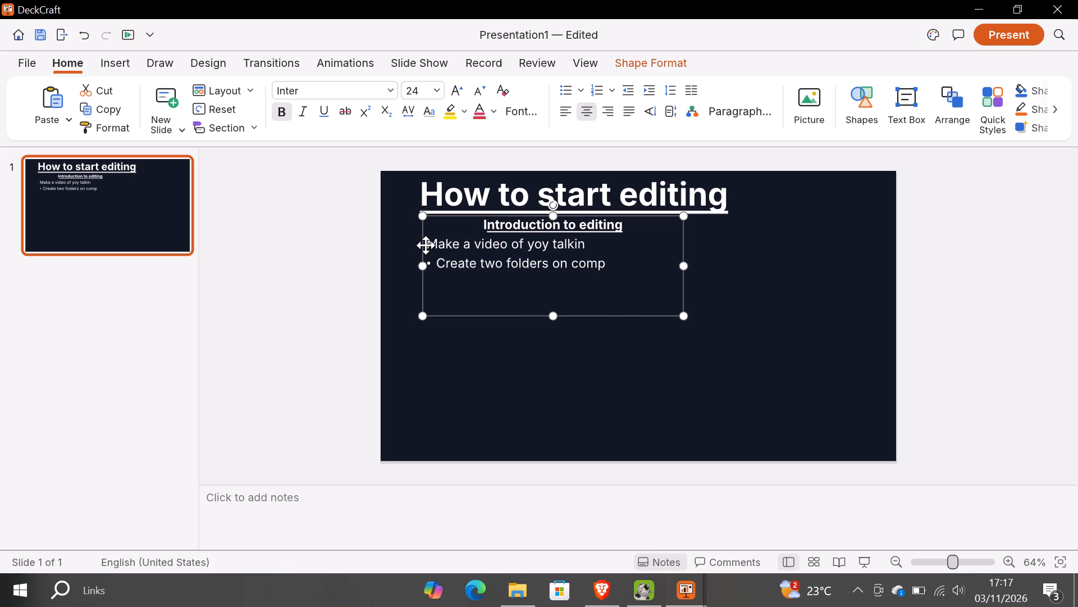
{"action": "left_click", "coordinate": [453, 243]}
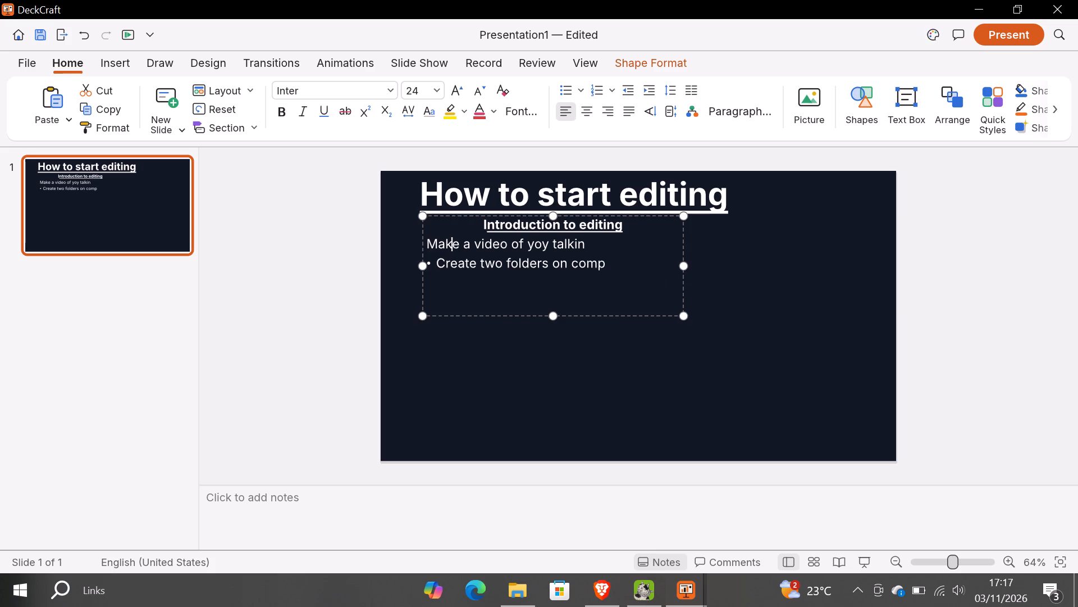
{"action": "left_click_drag", "start_coordinate": [582, 247], "coordinate": [439, 245]}
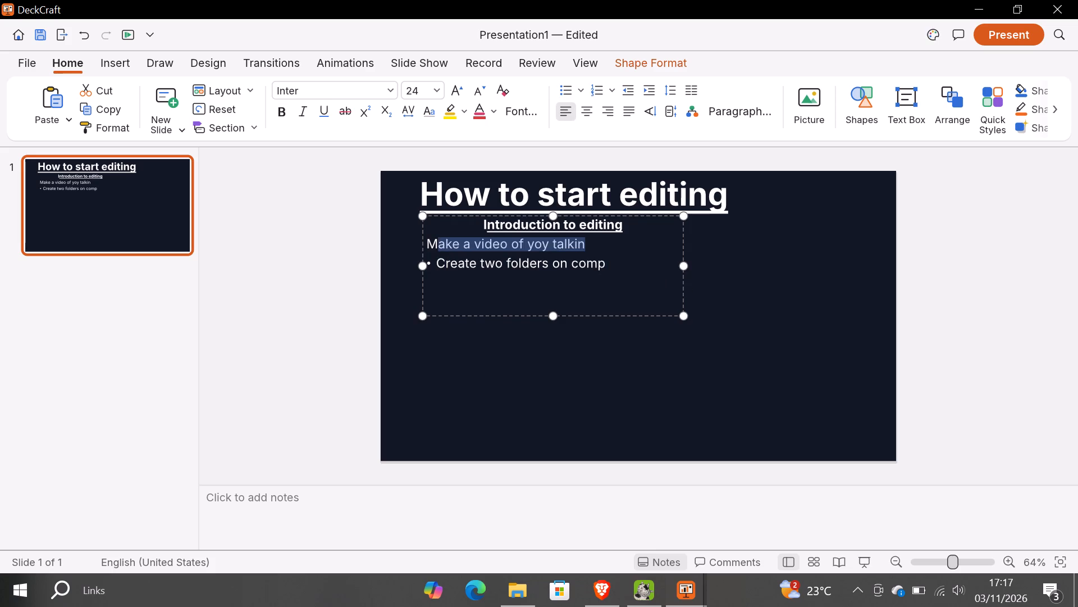
{"action": "left_click_drag", "start_coordinate": [439, 245], "coordinate": [432, 247]}
{"action": "left_click_drag", "start_coordinate": [438, 244], "coordinate": [541, 238]}
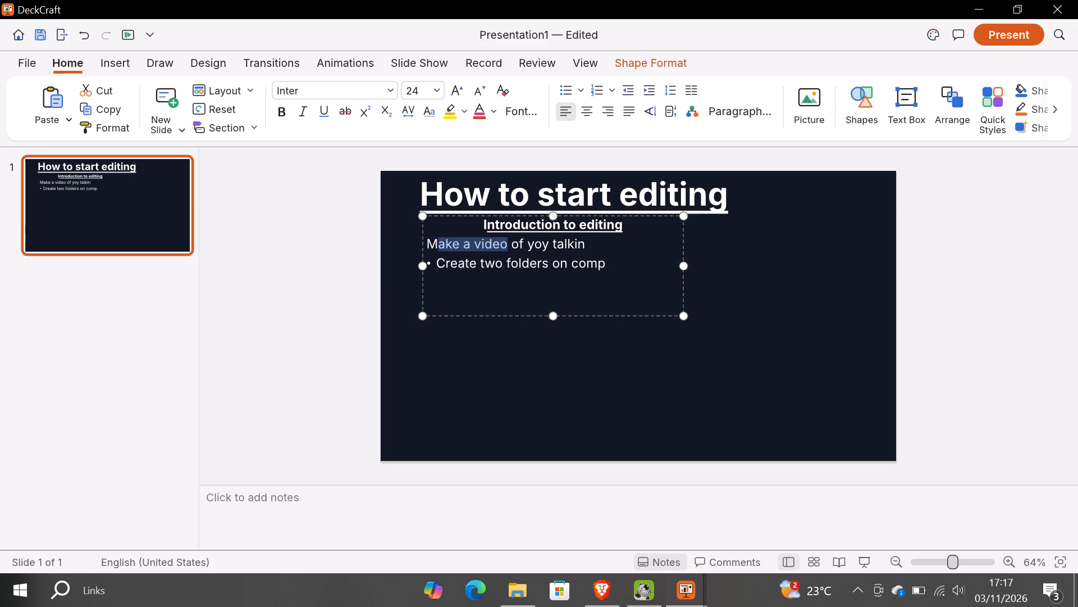
{"action": "left_click", "coordinate": [598, 242]}
{"action": "left_click_drag", "start_coordinate": [597, 243], "coordinate": [463, 250]}
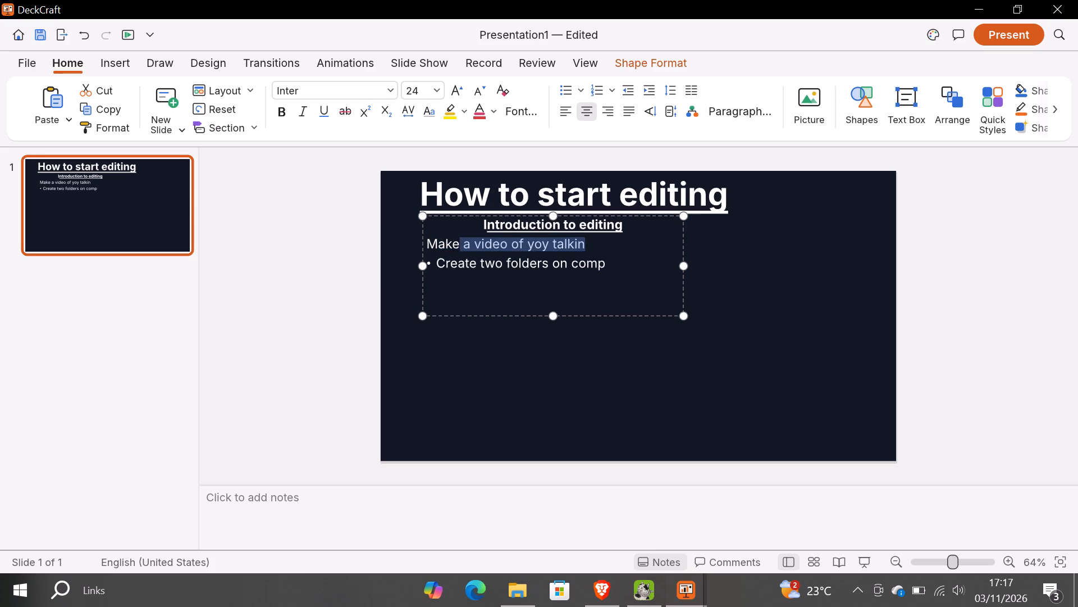
{"action": "left_click_drag", "start_coordinate": [463, 250], "coordinate": [428, 246]}
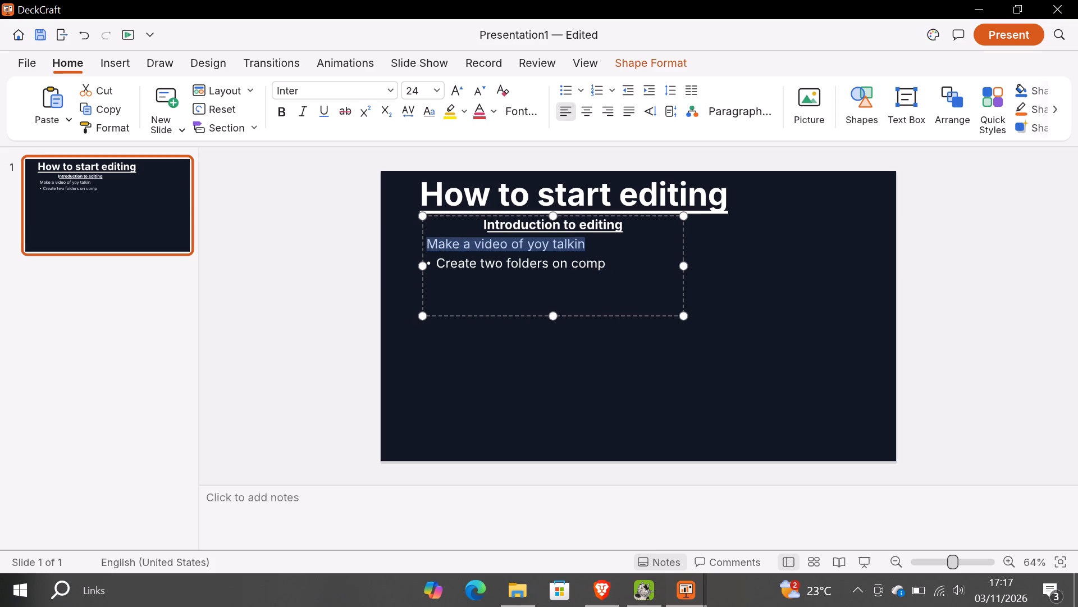
{"action": "left_click", "coordinate": [561, 85]}
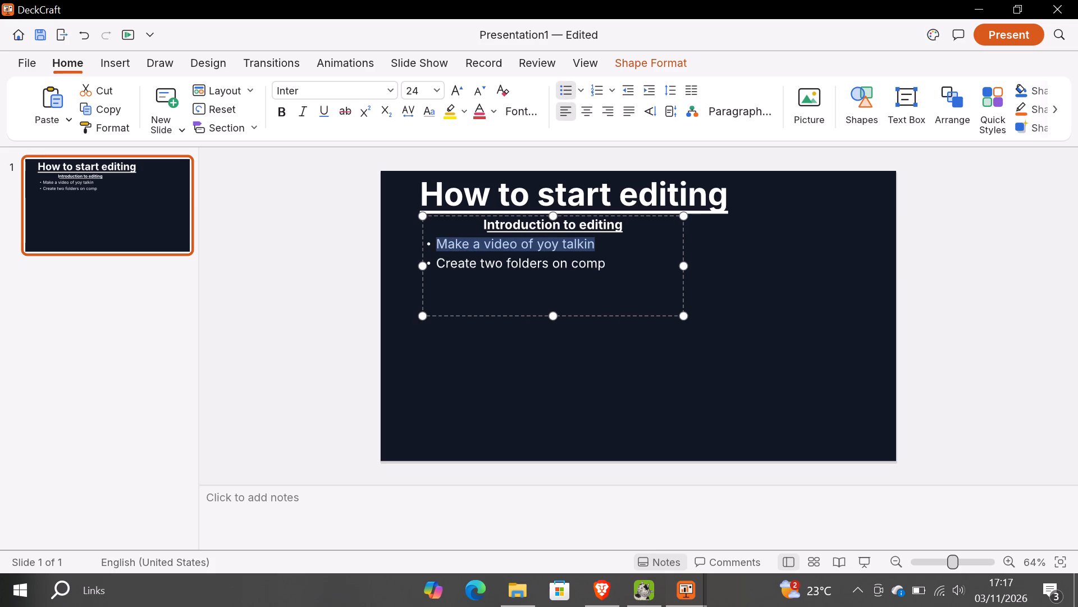
Add the bullet "Make the first folder to be responsible for holding eraw files" below "Create two folders on comp".
{"action": "left_click", "coordinate": [620, 273]}
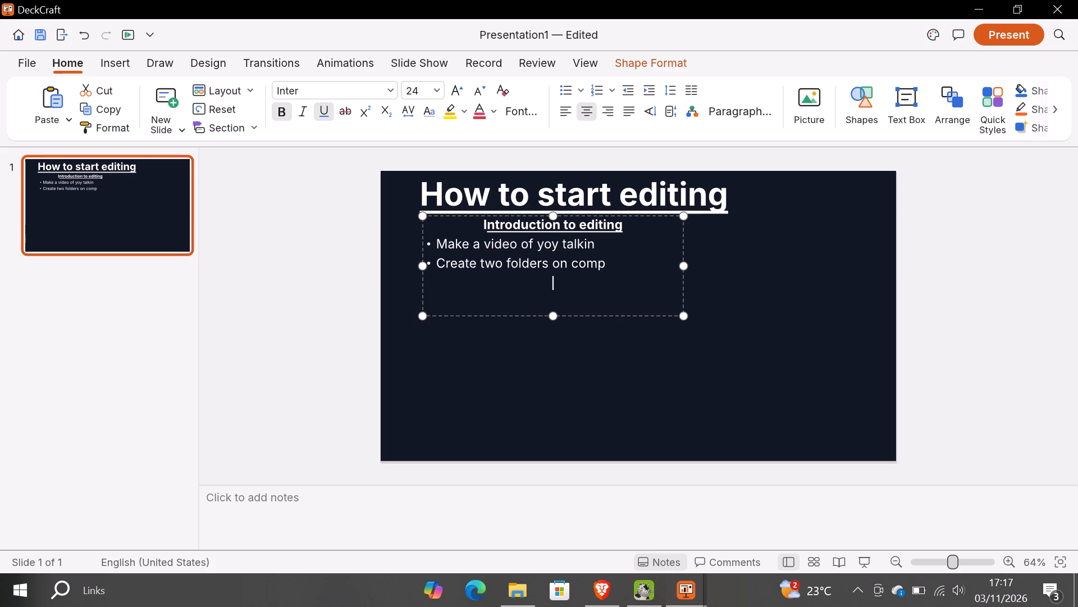
{"action": "left_click", "coordinate": [610, 265]}
{"action": "left_click", "coordinate": [610, 265]}
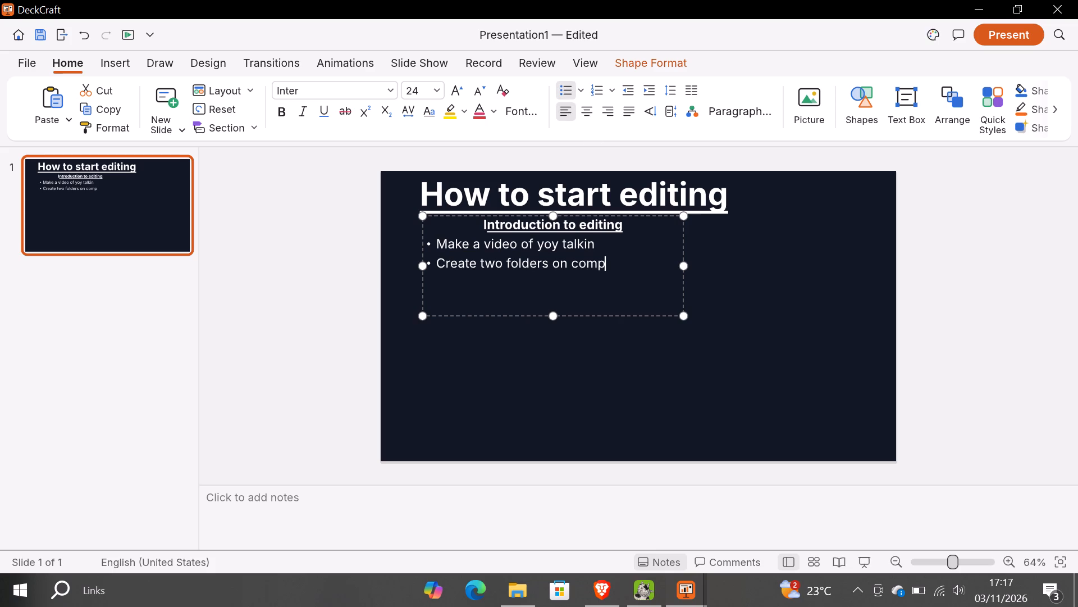
{"action": "key", "text": "Return"}
{"action": "type", "text": "make"}
{"action": "key", "text": "space"}
{"action": "type", "text": "the"}
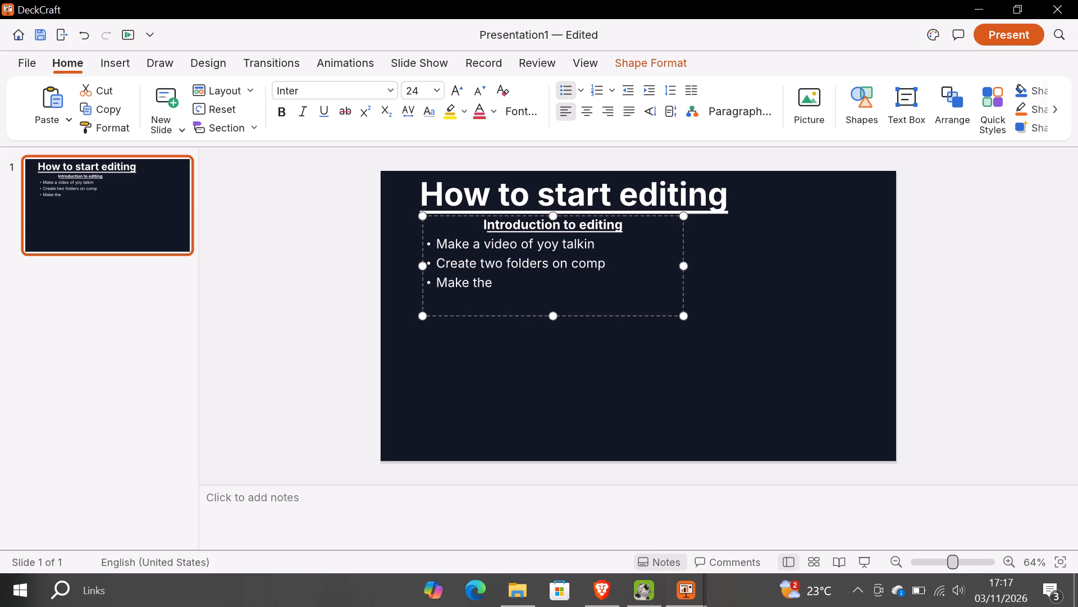
{"action": "key", "text": "space"}
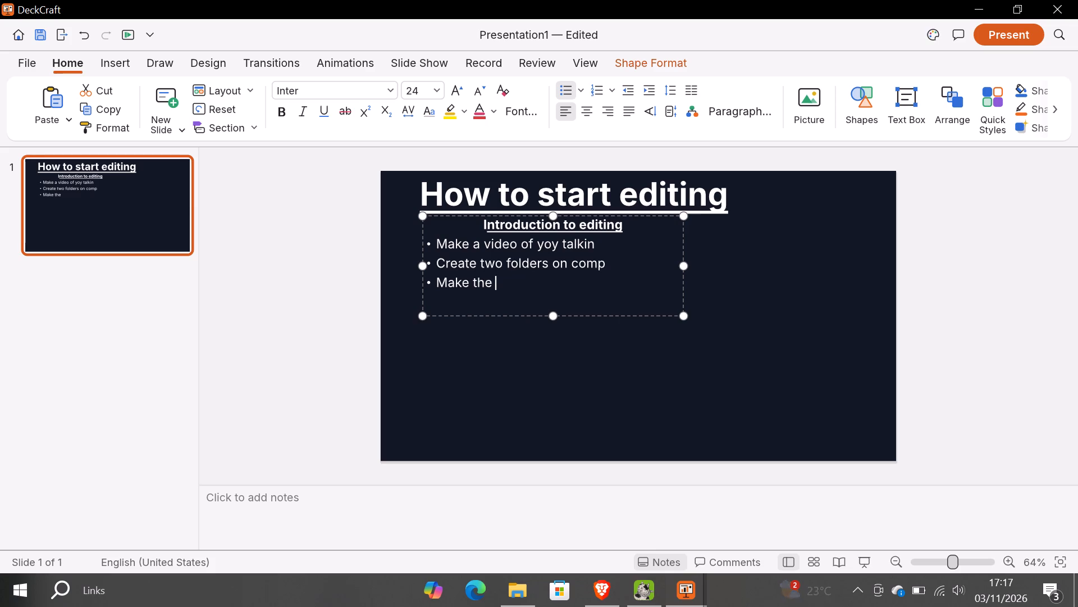
{"action": "type", "text": "first folder to be responsible for"}
{"action": "key", "text": "space"}
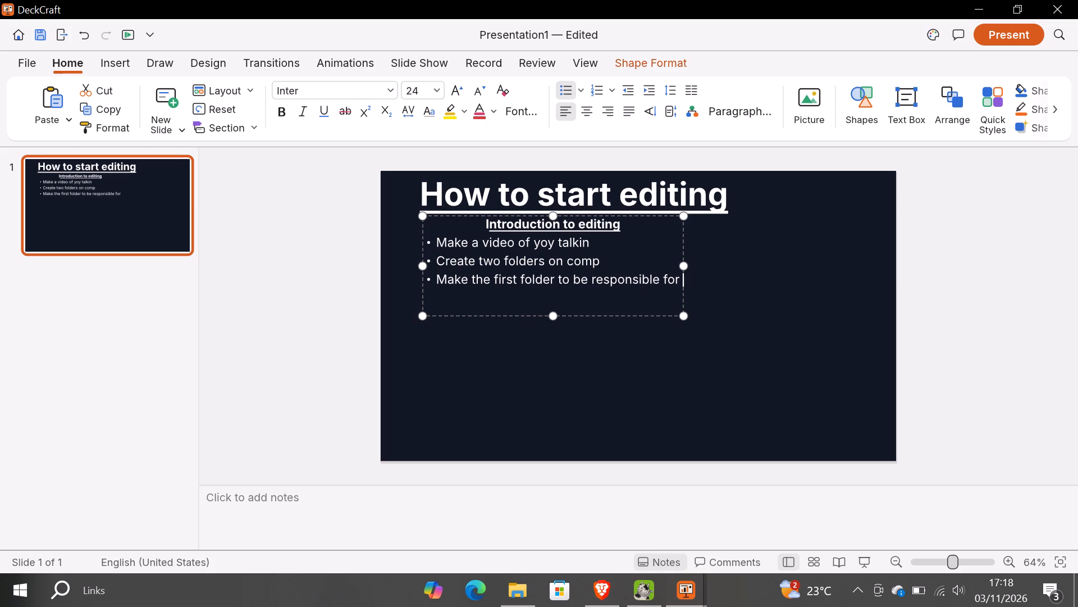
{"action": "type", "text": "holding eraw files"}
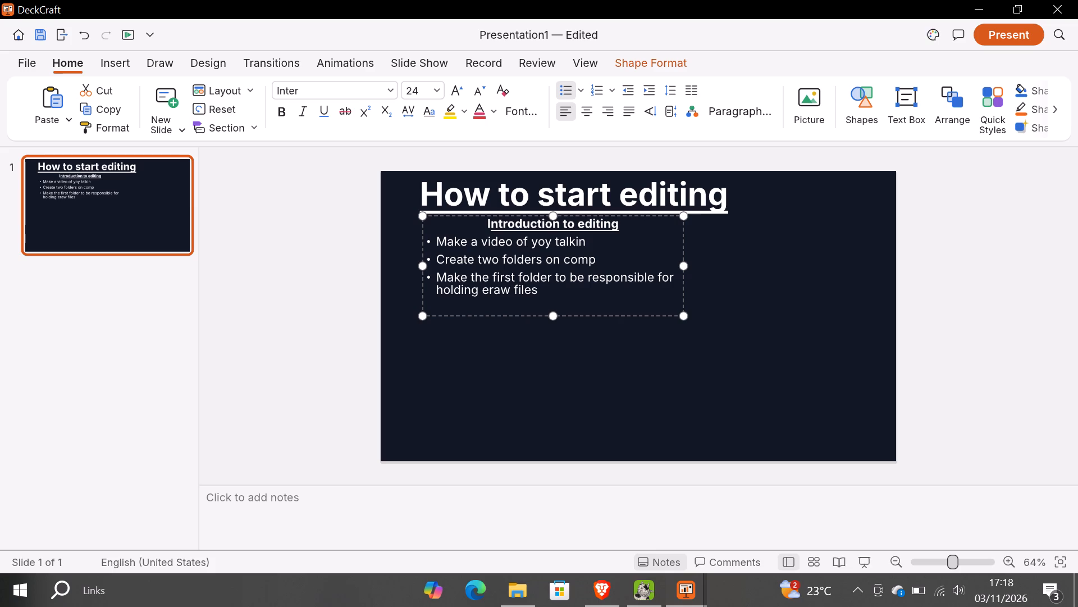
Add the bullet "The other folder is to make the edited bits" below the first-folder instruction.
{"action": "key", "text": "Return"}
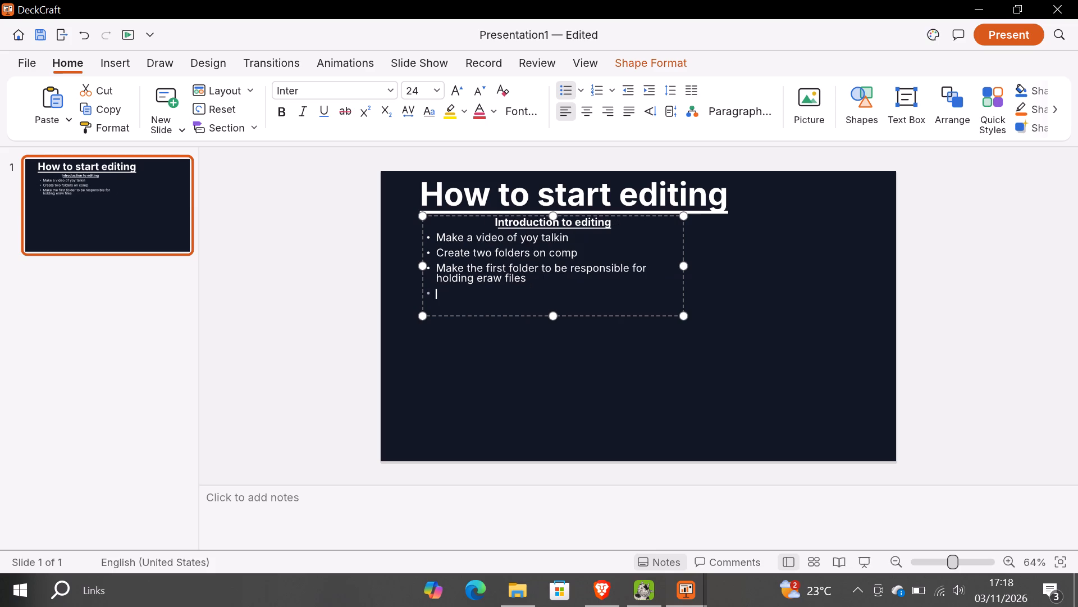
{"action": "type", "text": "the other folder is"}
{"action": "key", "text": "space"}
{"action": "type", "text": "to make"}
{"action": "key", "text": "space"}
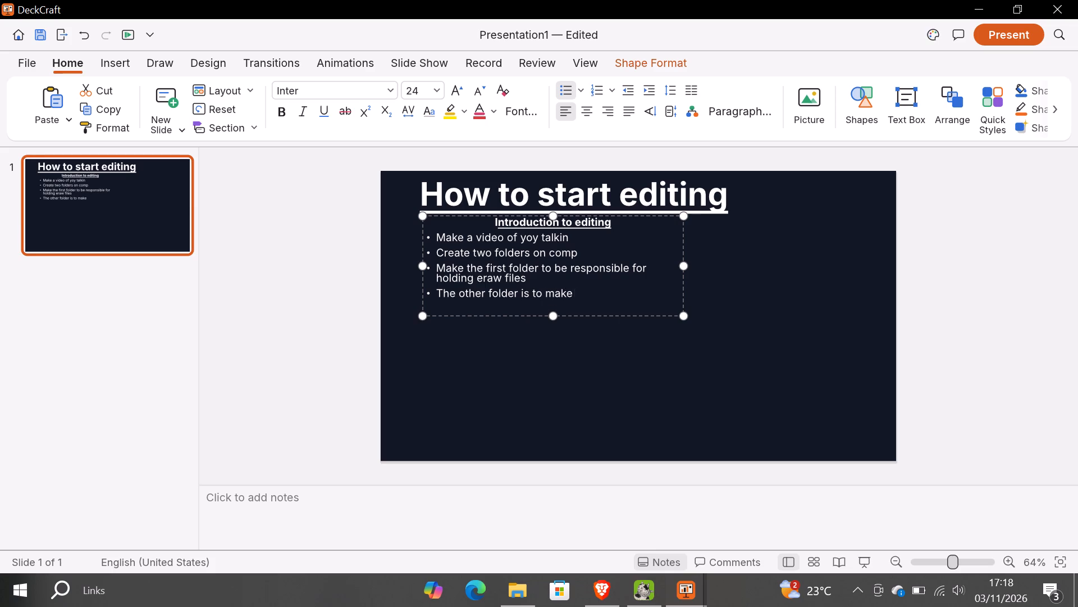
{"action": "type", "text": "the edif"}
{"action": "key", "text": "BackSpace"}
{"action": "type", "text": "ted bits"}
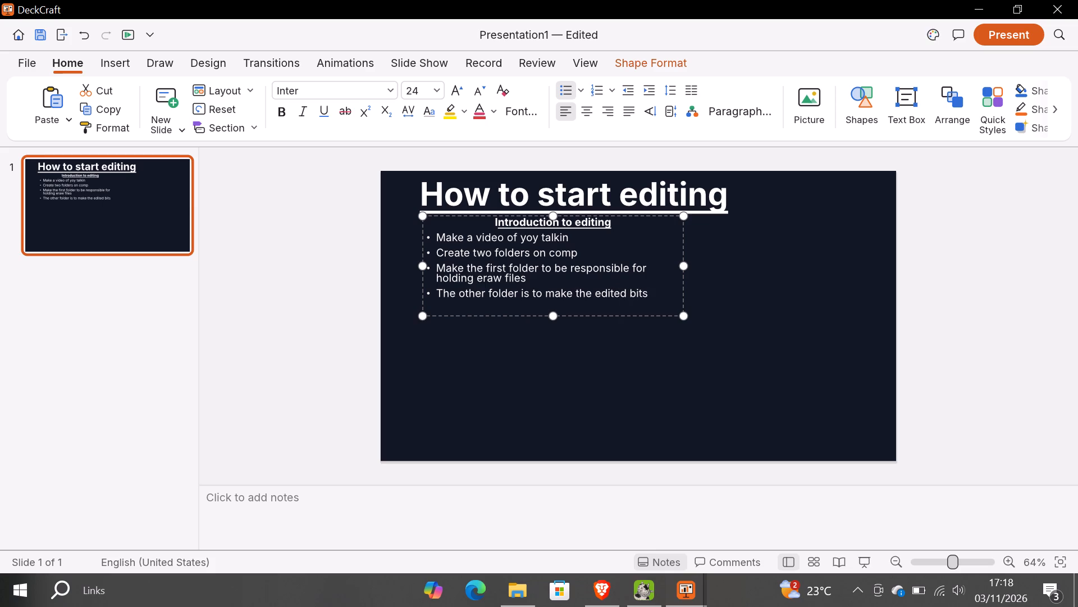
Add the bullet "Edit the videos to how you want" at the end of the list.
{"action": "key", "text": "Return"}
{"action": "type", "text": "edit the"}
{"action": "key", "text": "space"}
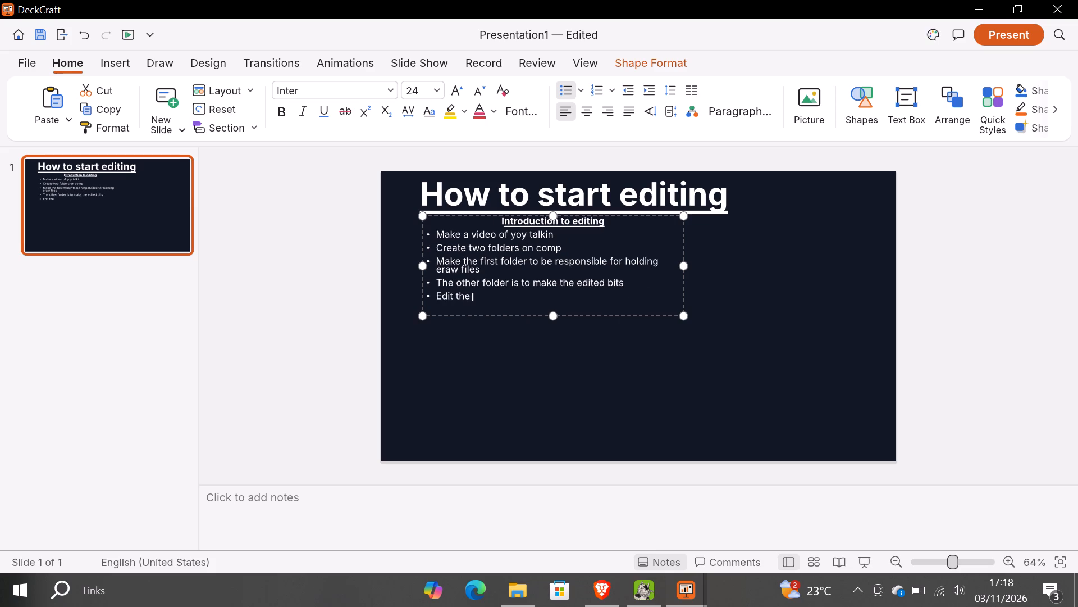
{"action": "type", "text": "videos for"}
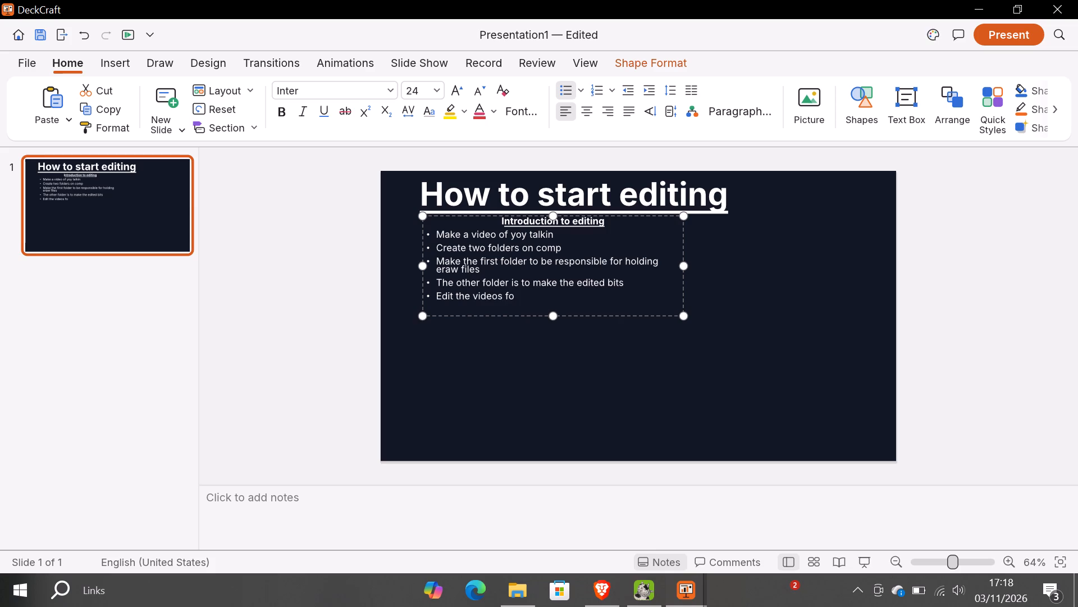
{"action": "key", "text": "space"}
{"action": "key", "text": "BackSpace"}
{"action": "key", "text": "BackSpace"}
{"action": "key", "text": "BackSpace"}
{"action": "key", "text": "BackSpace"}
{"action": "key", "text": "BackSpace"}
{"action": "key", "text": "space"}
{"action": "type", "text": "to how you want"}
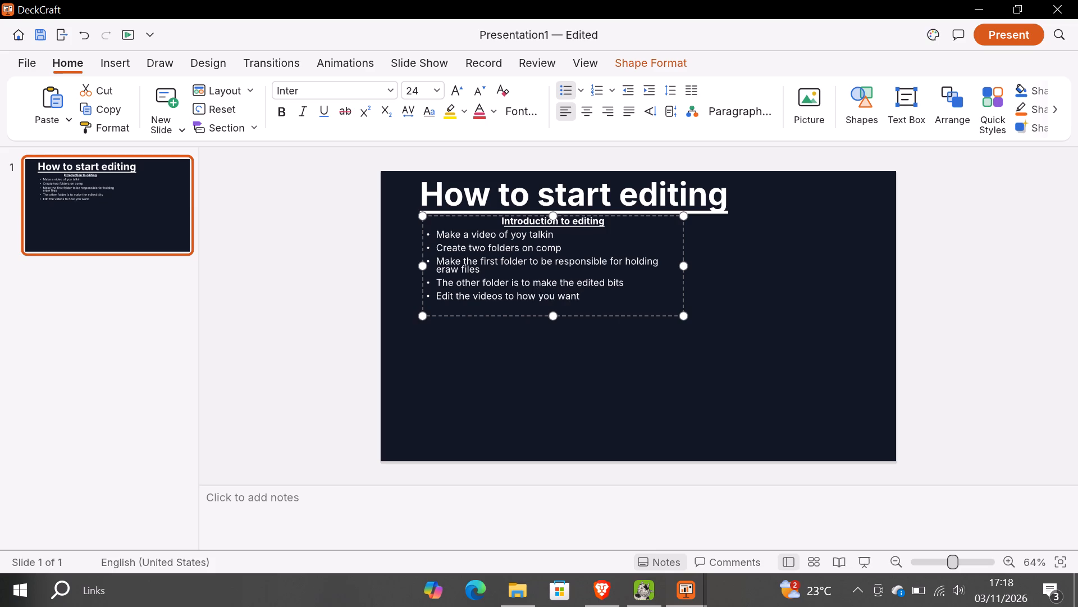
Add the bullet "Learn from youtube if you have no idea" at the end of the list.
{"action": "key", "text": "Return"}
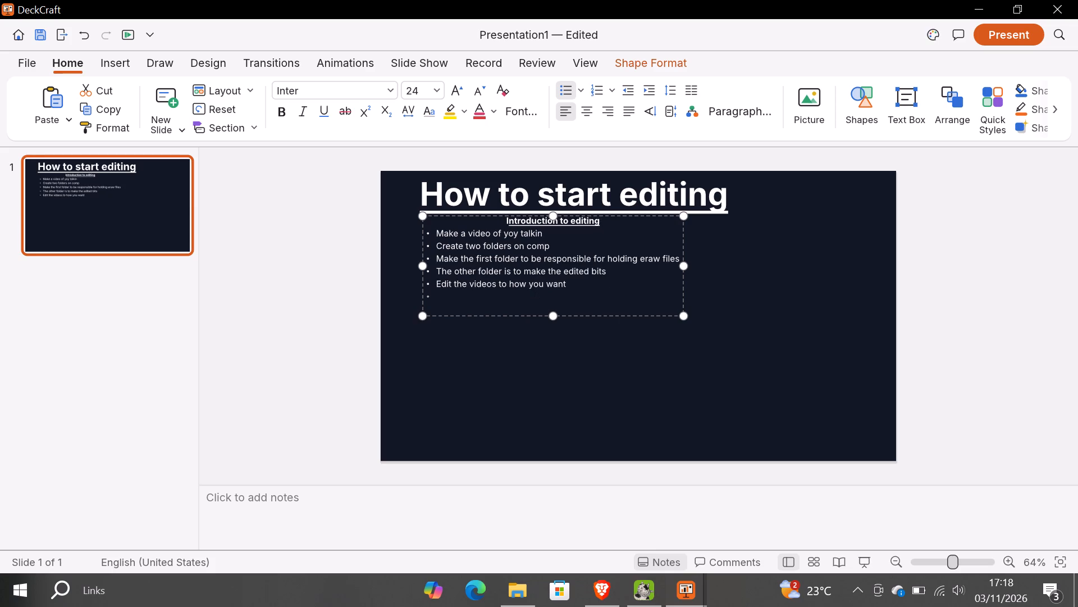
{"action": "type", "text": "lear"}
{"action": "type", "text": "n"}
{"action": "key", "text": "space"}
{"action": "type", "text": "from yp"}
{"action": "key", "text": "BackSpace"}
{"action": "type", "text": "outube if you have no idea"}
{"action": "key", "text": "space"}
Add two bullets at the end of the list: "The rest shallhandle itself" and "Learn to clip".
{"action": "key", "text": "Return"}
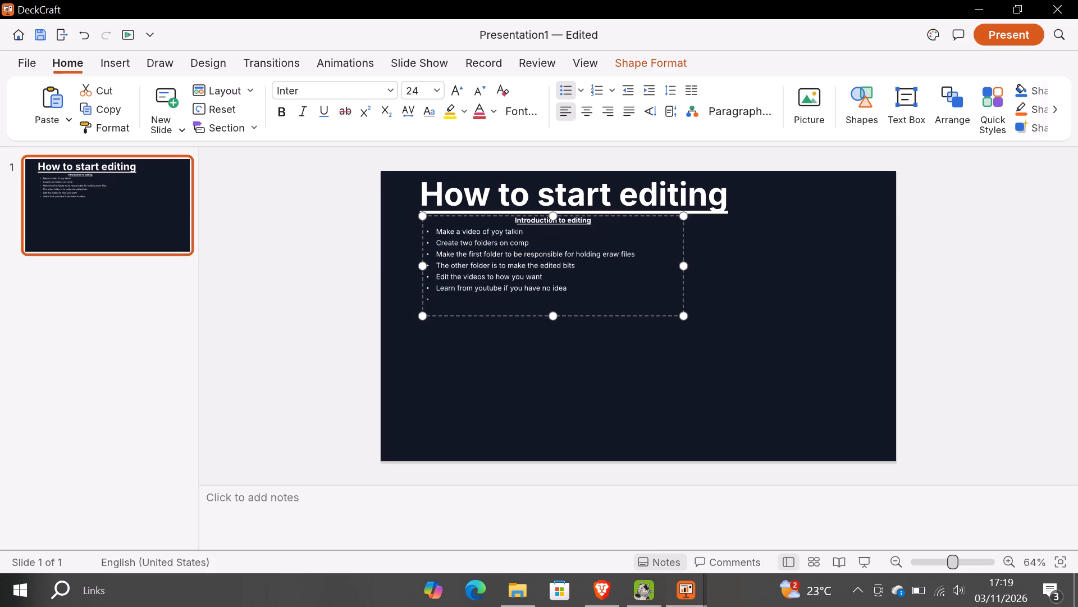
{"action": "type", "text": "the rest shallhandle itself"}
{"action": "key", "text": "Return"}
{"action": "type", "text": "learn to clip"}
{"action": "key", "text": "space"}
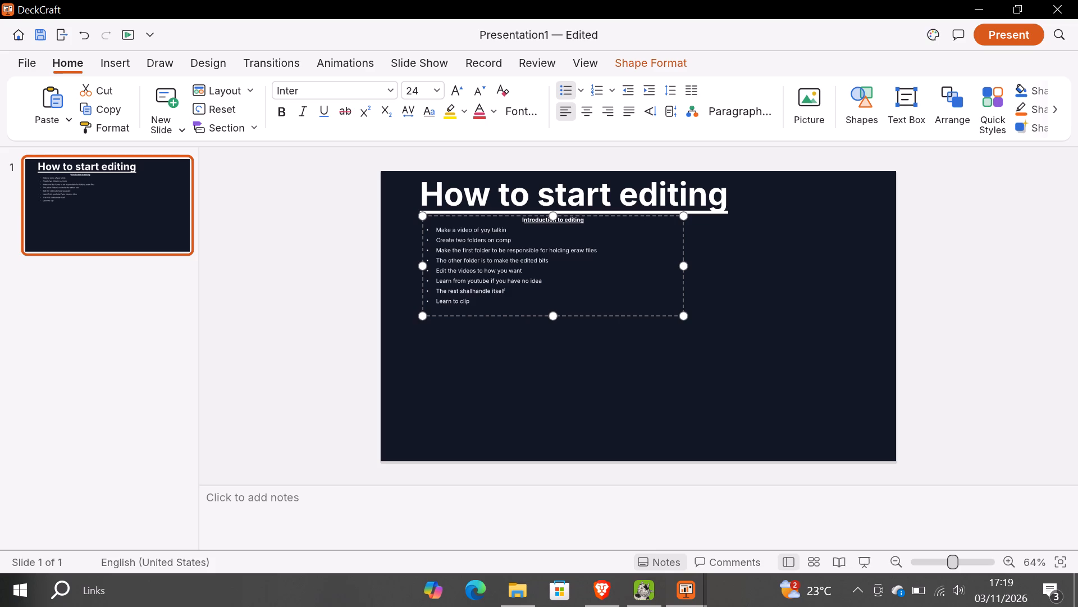
Add the closing bullet "Afterwards come for more lessons" below "Learn to clip".
{"action": "key", "text": "Return"}
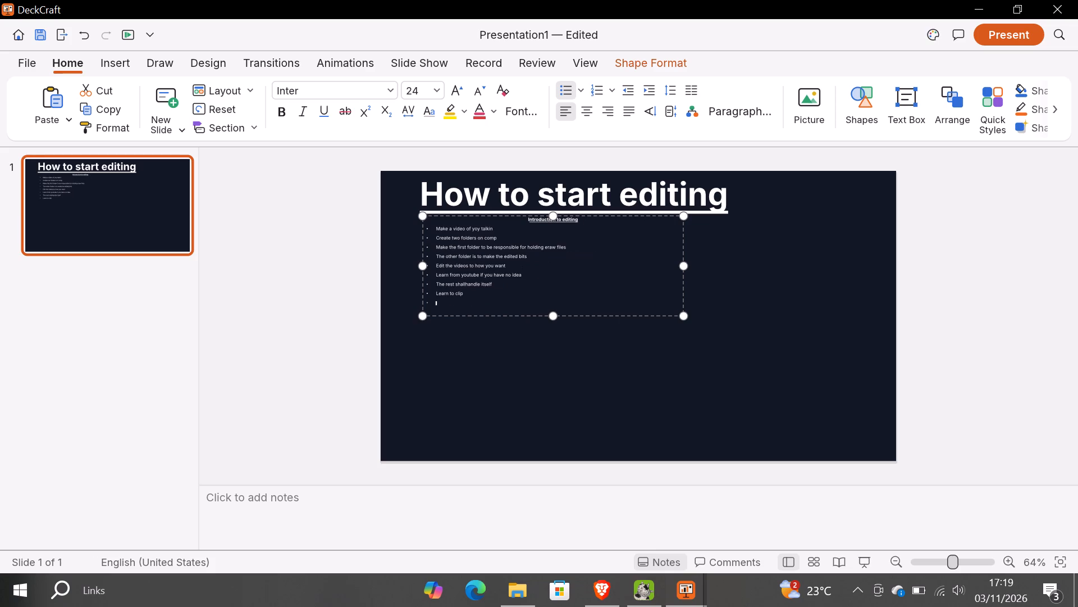
{"action": "type", "text": "afterwa"}
{"action": "key", "text": "r"}
{"action": "type", "text": "ds come c"}
{"action": "key", "text": "BackSpace"}
{"action": "type", "text": "for mor"}
{"action": "key", "text": "space"}
{"action": "key", "text": "BackSpace"}
{"action": "type", "text": "e lessons"}
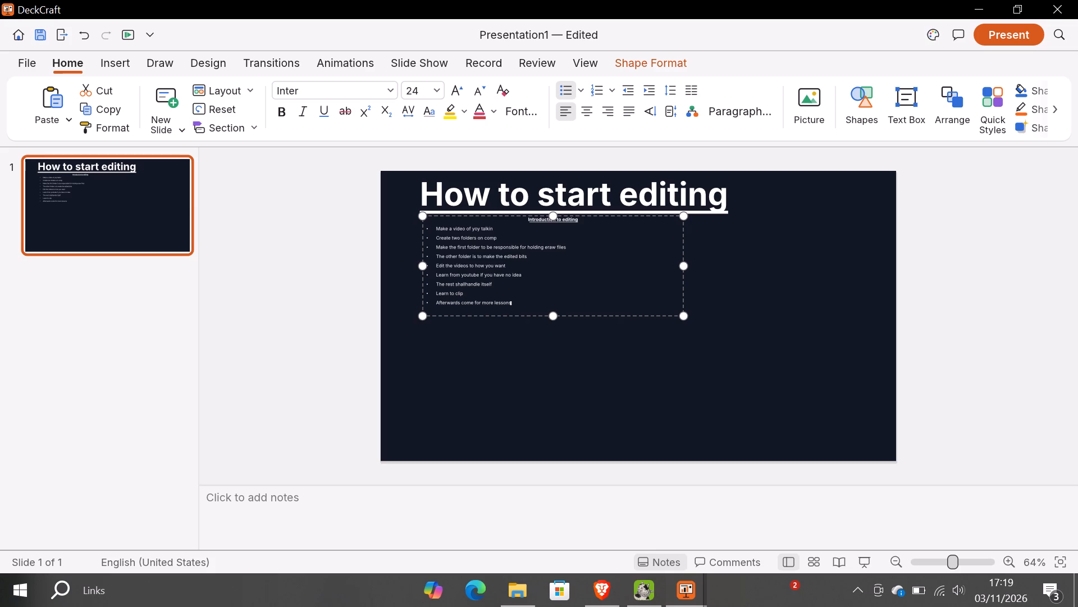
Extend the bulleted text box downward until its bottom edge sits just above the slide's bottom edge.
{"action": "left_click_drag", "start_coordinate": [550, 311], "coordinate": [560, 382]}
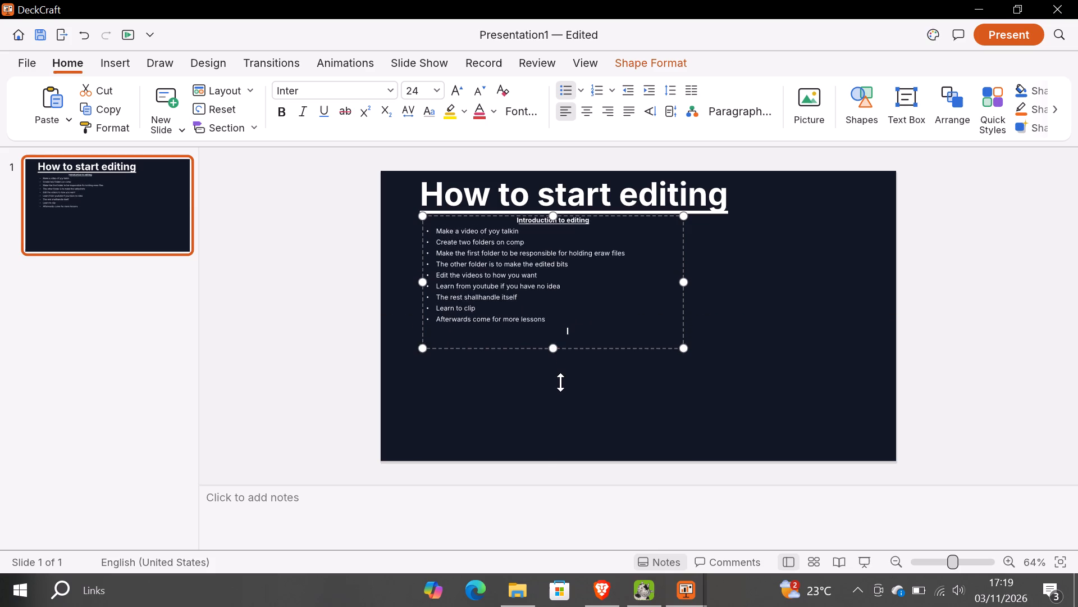
{"action": "left_click_drag", "start_coordinate": [560, 382], "coordinate": [568, 440]}
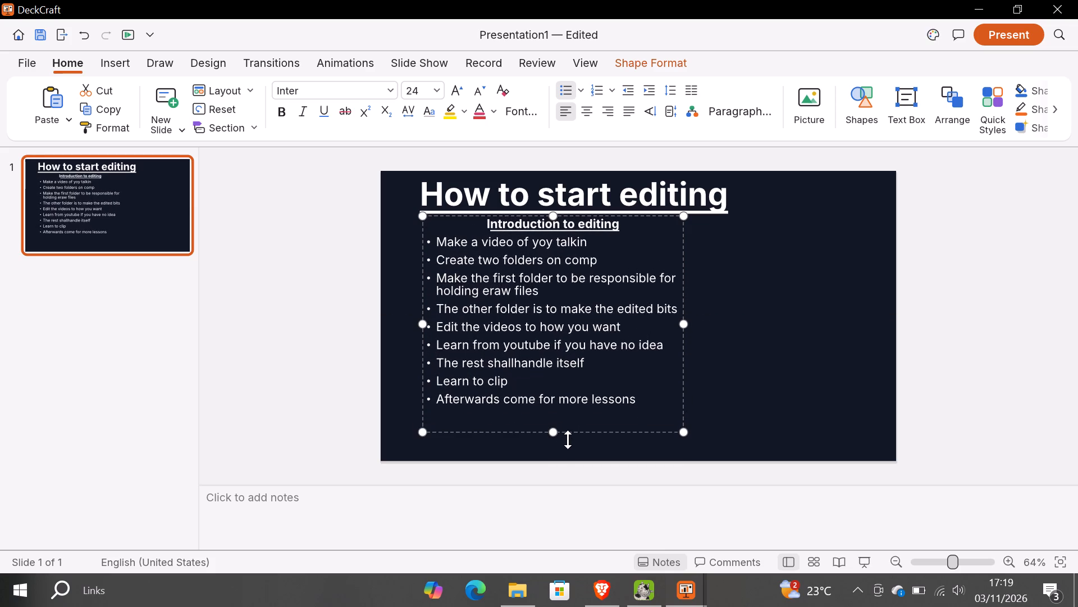
{"action": "left_click_drag", "start_coordinate": [568, 440], "coordinate": [604, 452]}
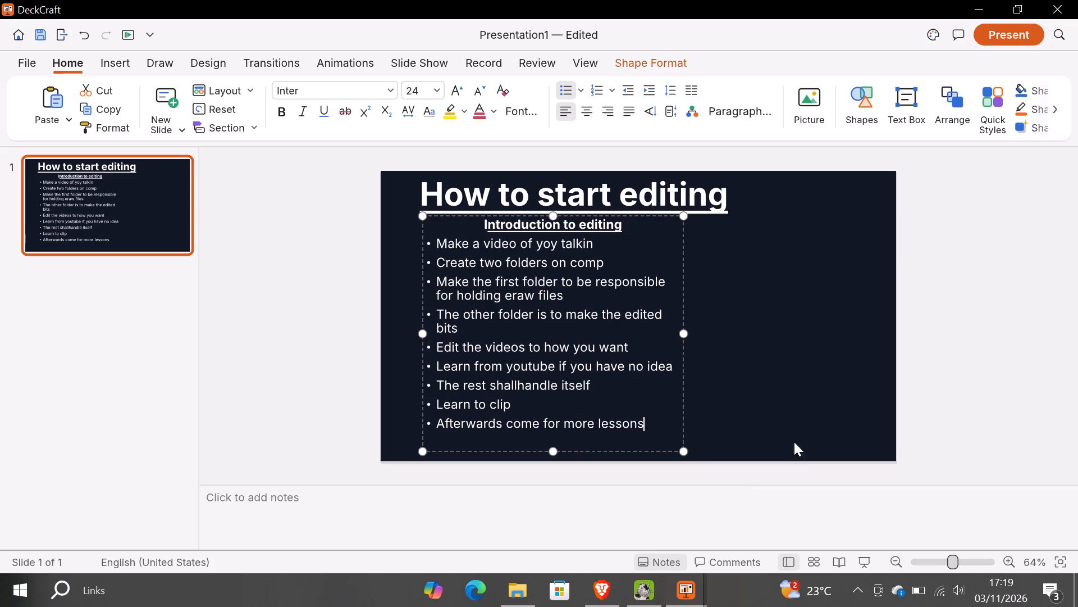
Widen the bulleted text box so its right edge reaches slightly past the title's end, keeping its left edge near the title's start.
{"action": "left_click_drag", "start_coordinate": [686, 337], "coordinate": [710, 339]}
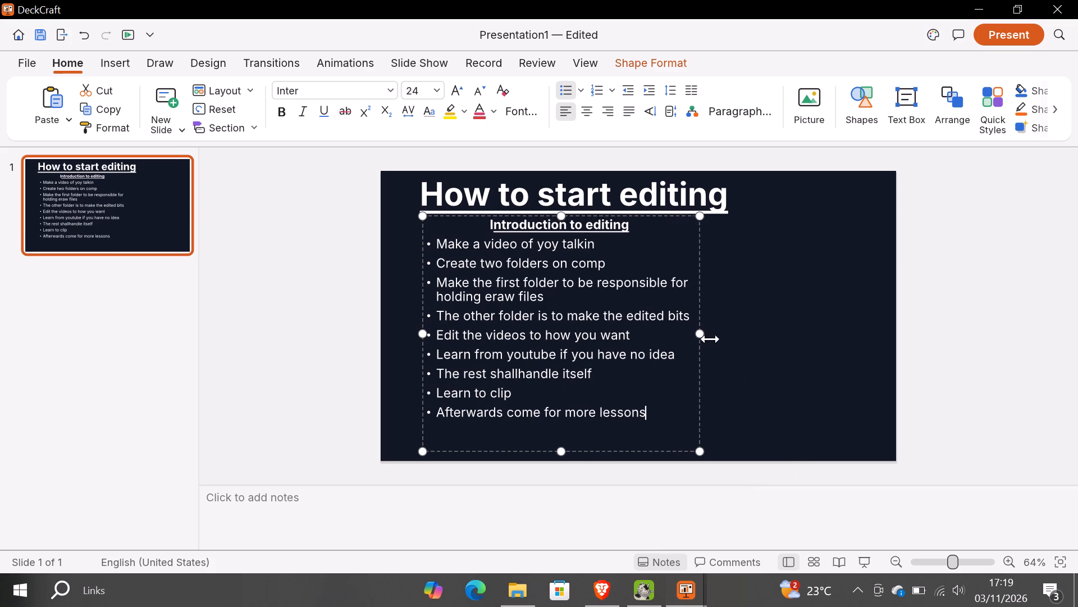
{"action": "left_click_drag", "start_coordinate": [710, 339], "coordinate": [743, 346]}
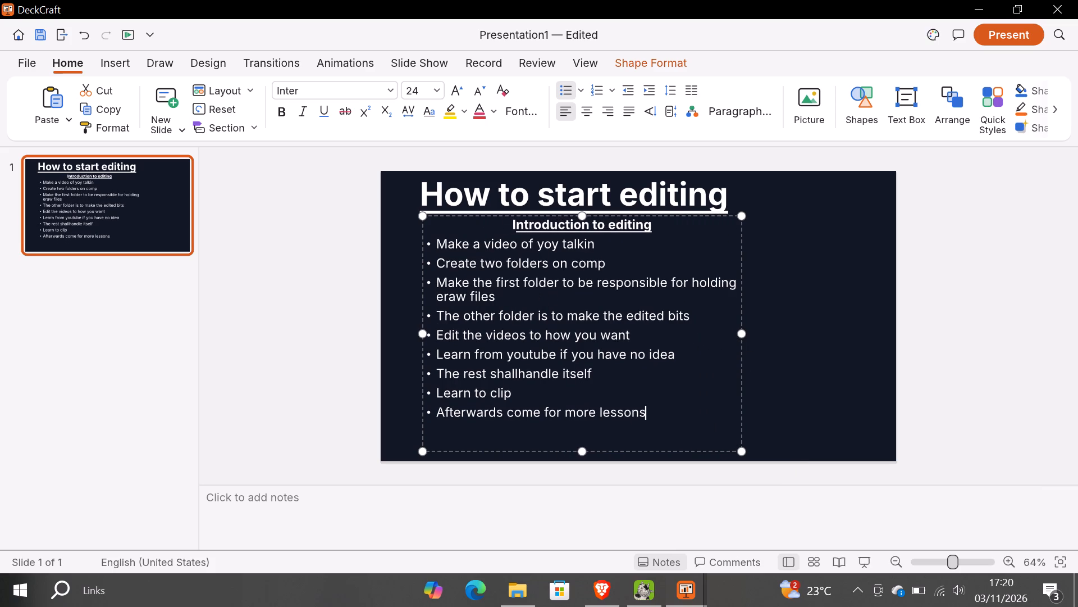
{"action": "left_click_drag", "start_coordinate": [428, 339], "coordinate": [421, 335]}
{"action": "left_click_drag", "start_coordinate": [421, 335], "coordinate": [419, 334]}
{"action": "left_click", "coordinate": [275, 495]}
Write two lines in the slide's speaker notes: "learn how to make better slides" and "it takes time but just do it".
{"action": "type", "text": "learn how to make better"}
{"action": "key", "text": "space"}
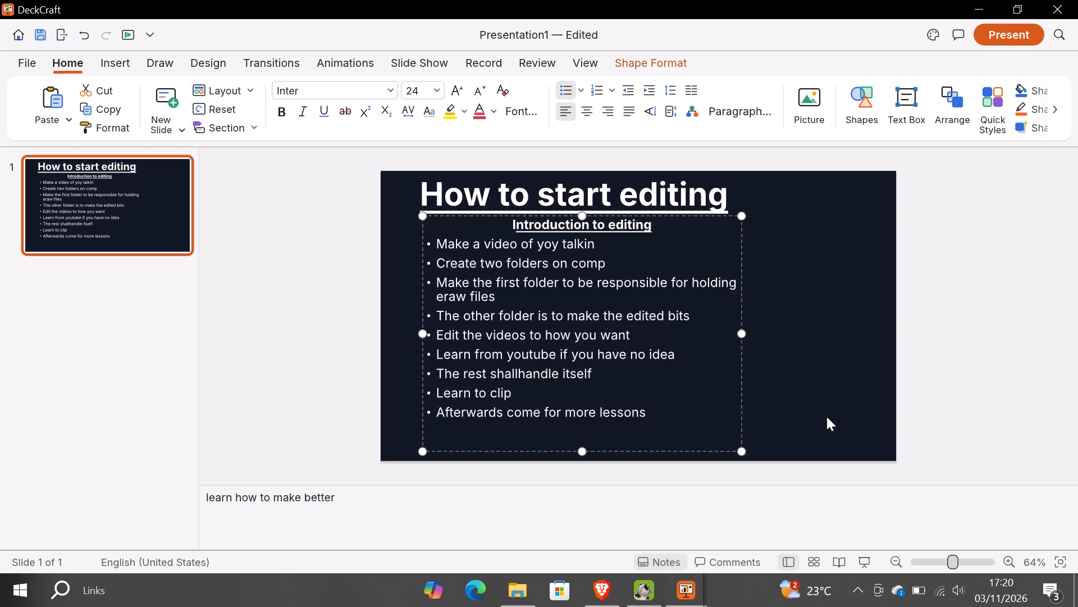
{"action": "type", "text": "slides"}
{"action": "key", "text": "space"}
{"action": "key", "text": "Return"}
{"action": "type", "text": "it takes time but just do it"}
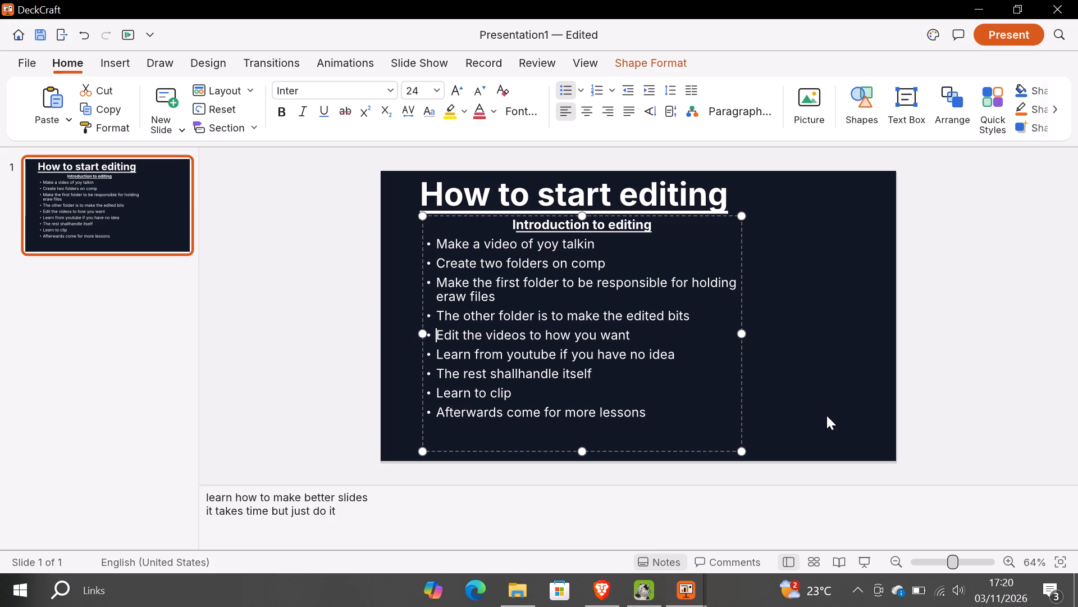
{"action": "key", "text": "Return"}
Insert the picture "wallpaper 1" from the Downloads folder onto the slide.
{"action": "double_click", "coordinate": [119, 60]}
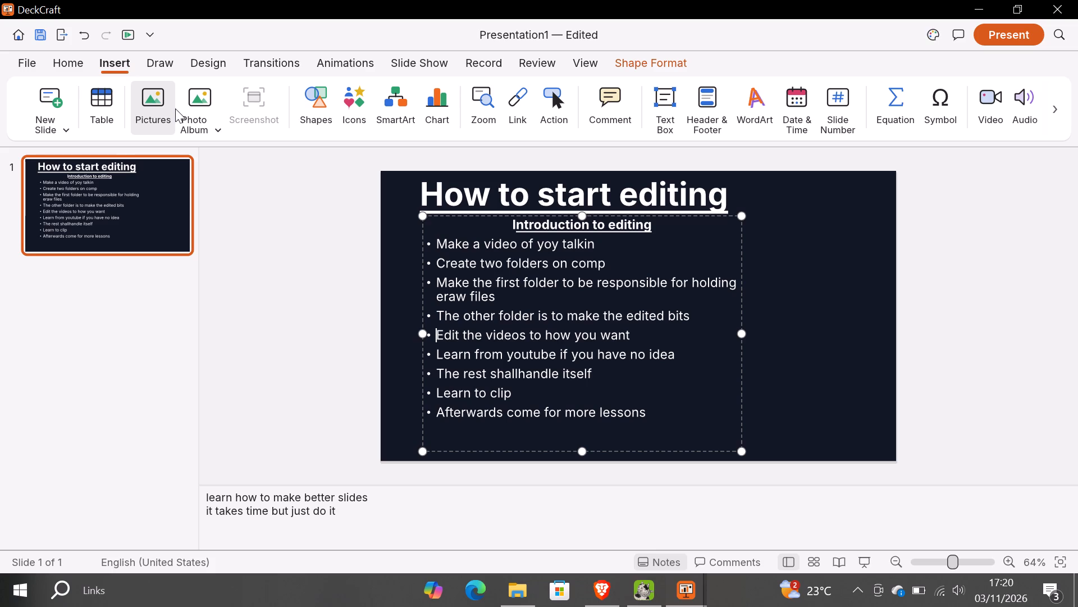
{"action": "left_click", "coordinate": [175, 111]}
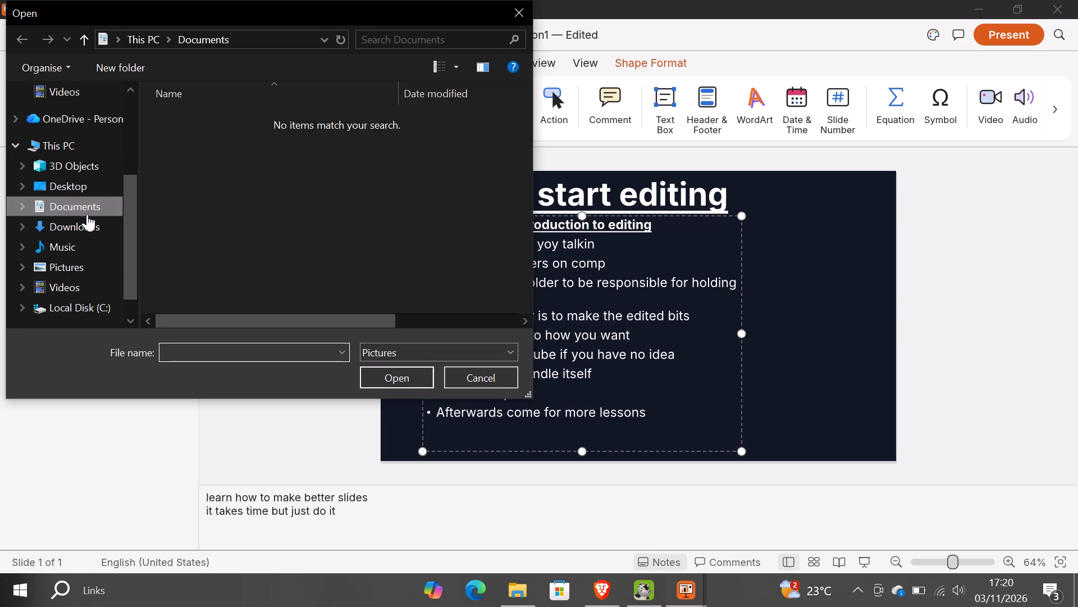
{"action": "left_click", "coordinate": [78, 262]}
{"action": "left_click", "coordinate": [81, 261]}
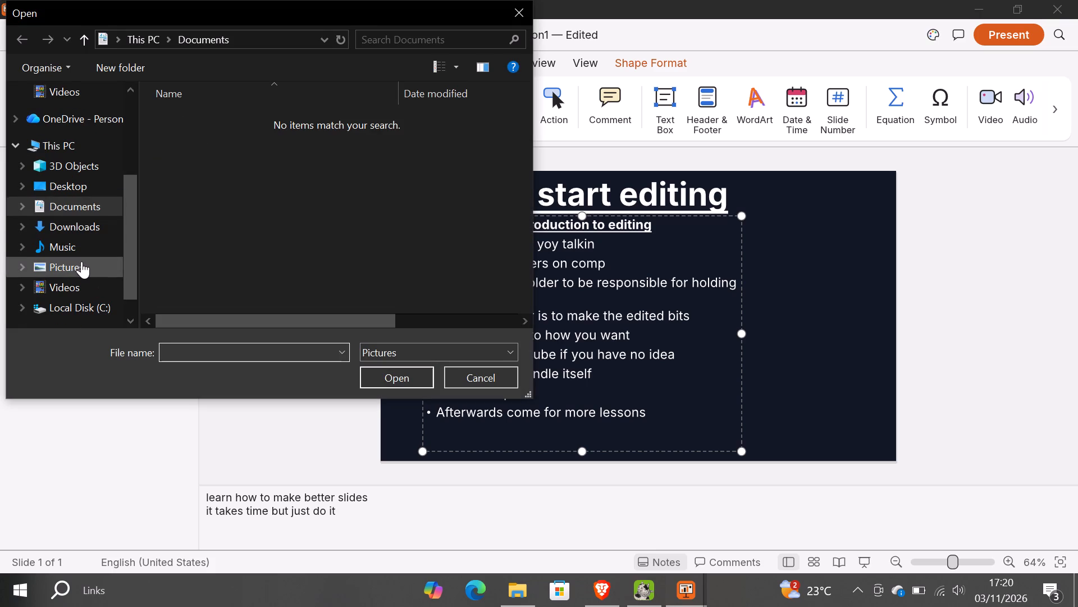
{"action": "left_click", "coordinate": [203, 165]}
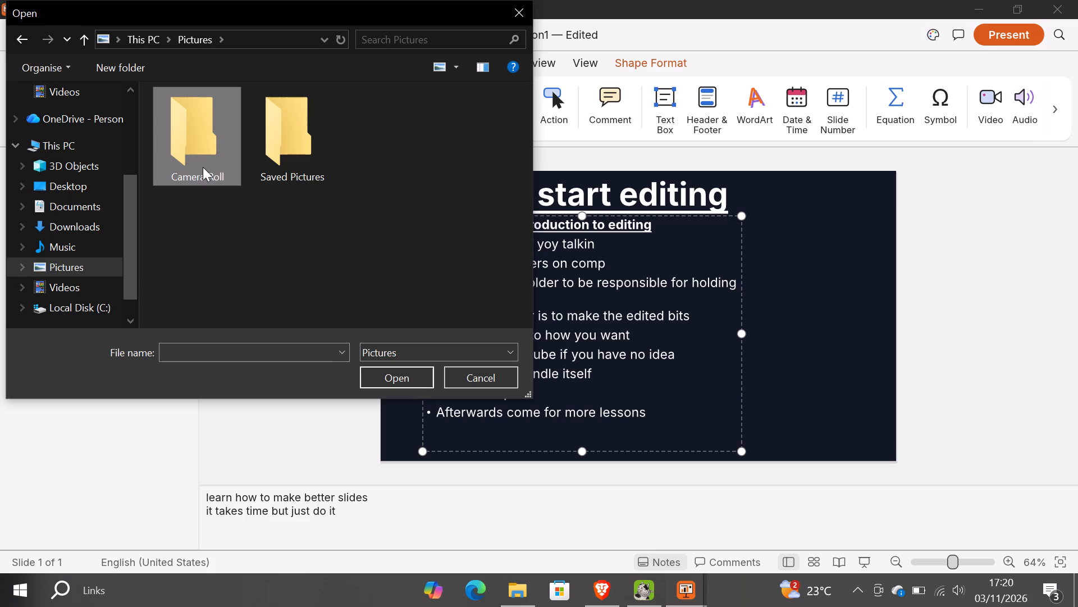
{"action": "double_click", "coordinate": [266, 158]}
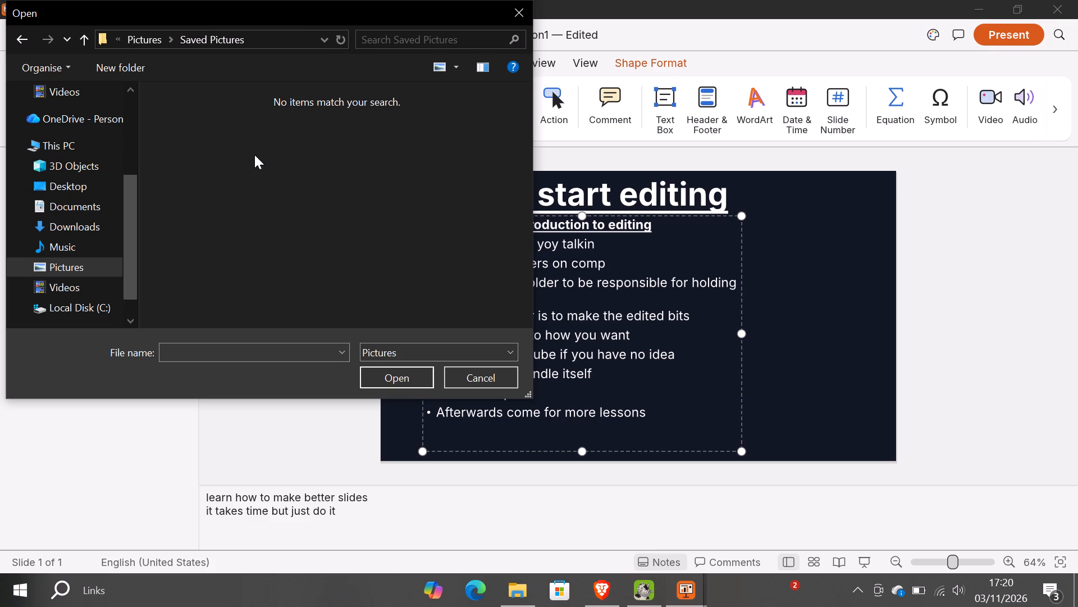
{"action": "left_click", "coordinate": [85, 288]}
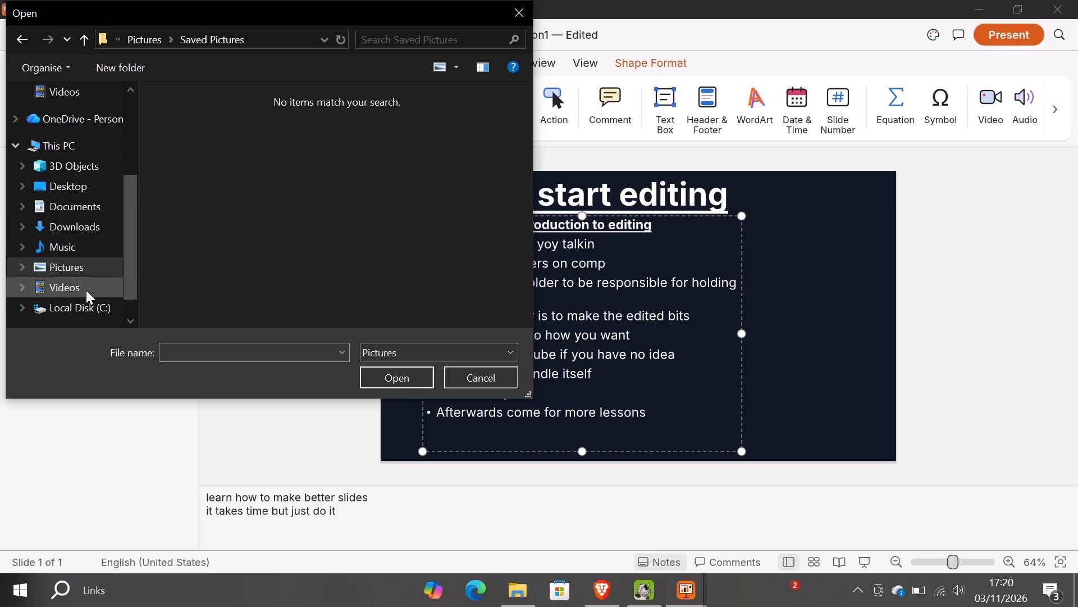
{"action": "left_click", "coordinate": [85, 284]}
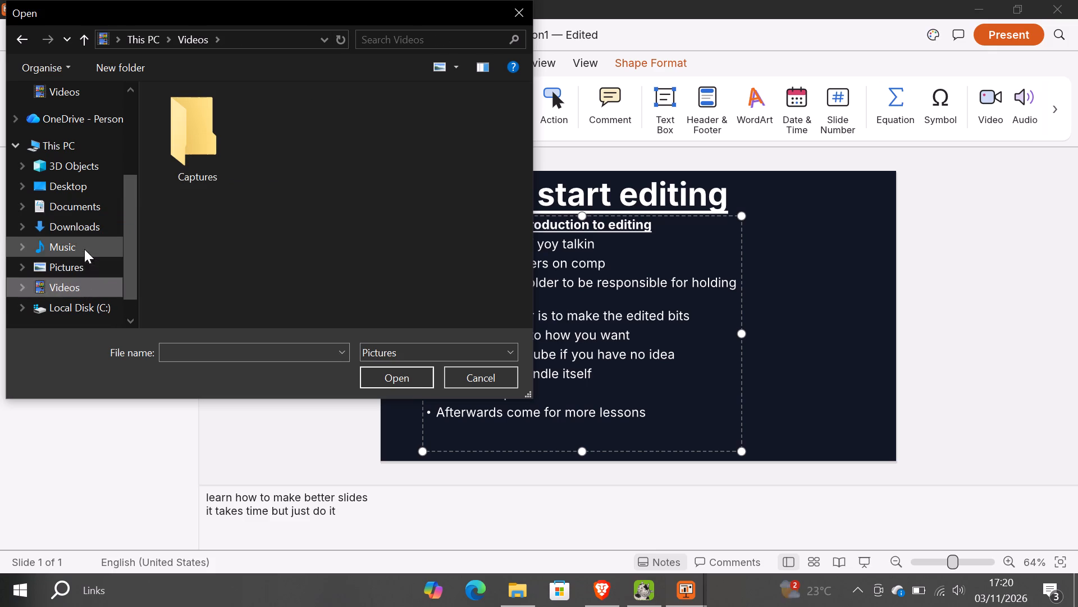
{"action": "double_click", "coordinate": [80, 230]}
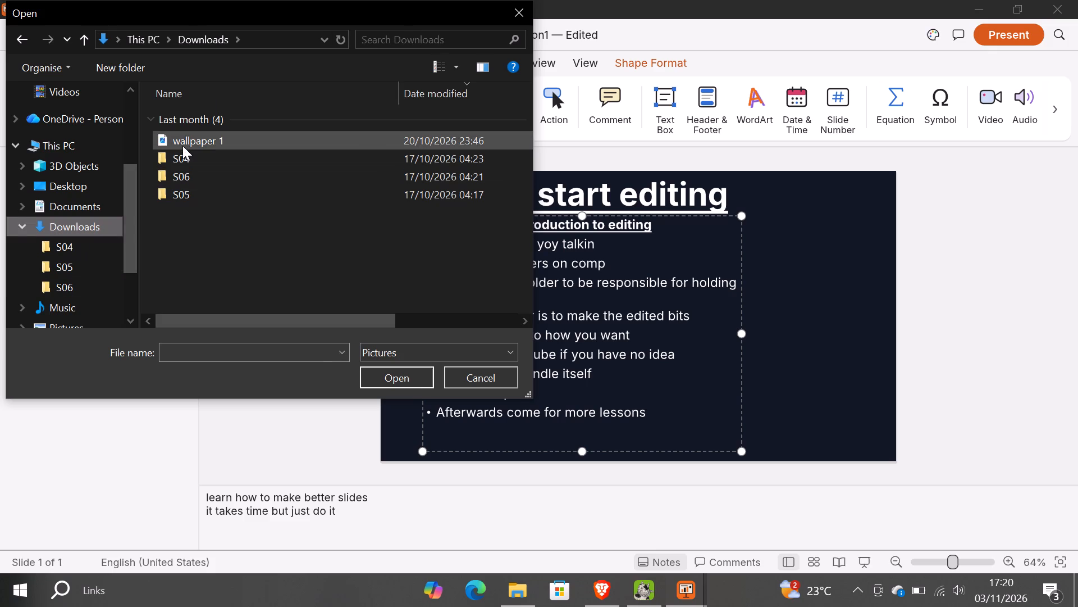
{"action": "left_click", "coordinate": [182, 146]}
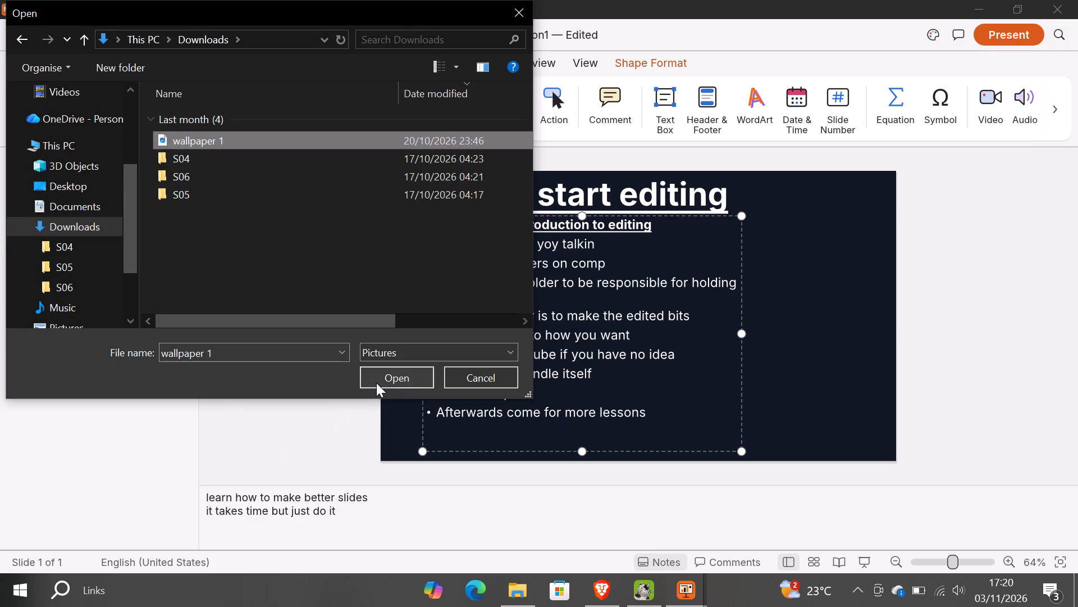
{"action": "left_click", "coordinate": [377, 383]}
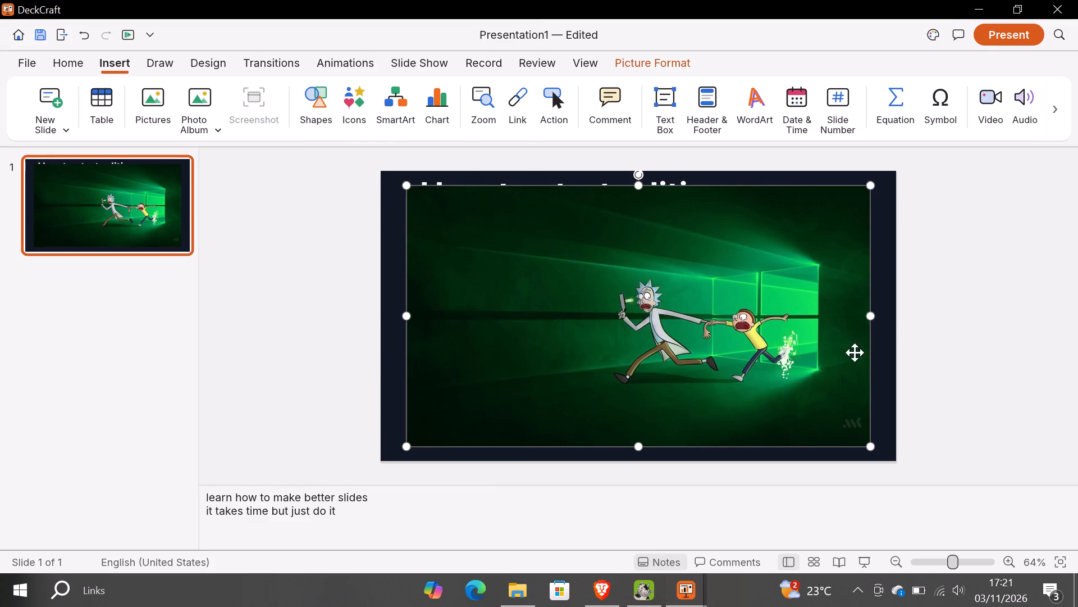
Shrink the wallpaper picture to roughly a quarter of the slide's width and place it in the empty lower-right area beside the bullets.
{"action": "left_click_drag", "start_coordinate": [867, 185], "coordinate": [864, 191]}
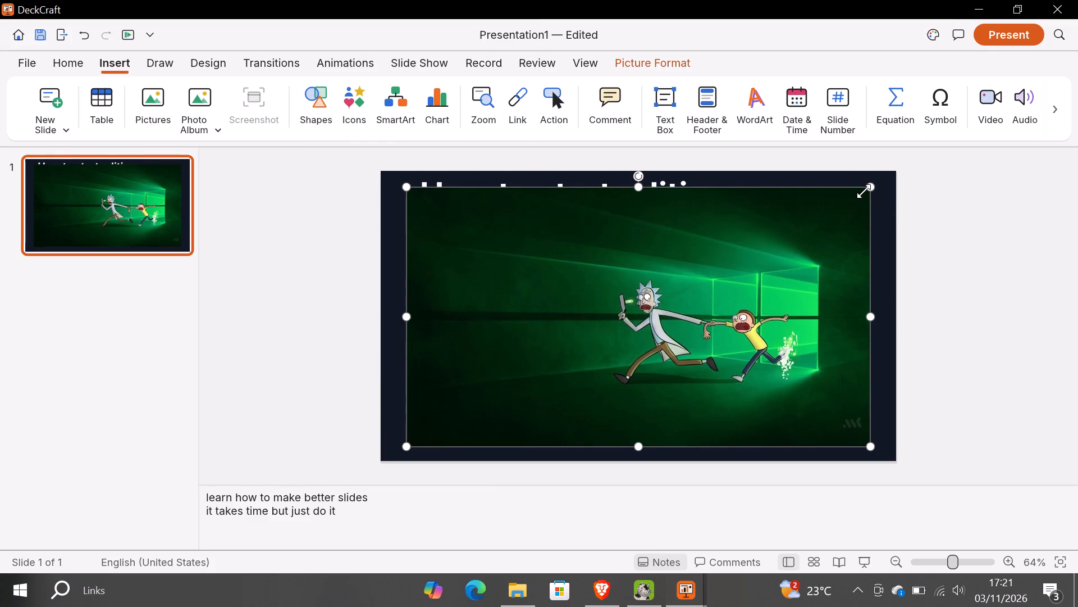
{"action": "left_click_drag", "start_coordinate": [864, 191], "coordinate": [529, 487]}
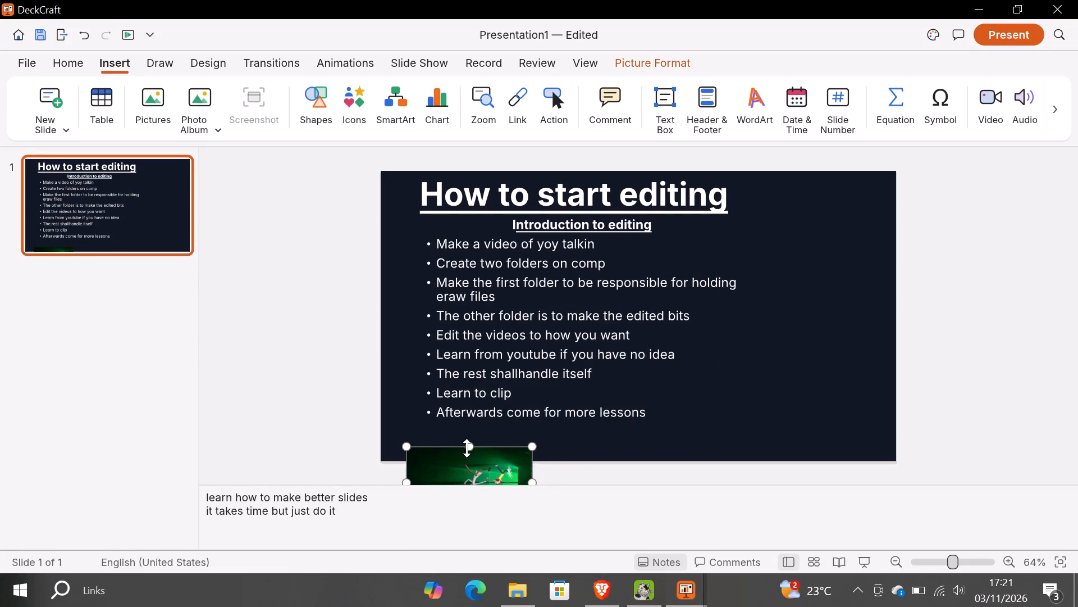
{"action": "left_click_drag", "start_coordinate": [467, 449], "coordinate": [596, 370]}
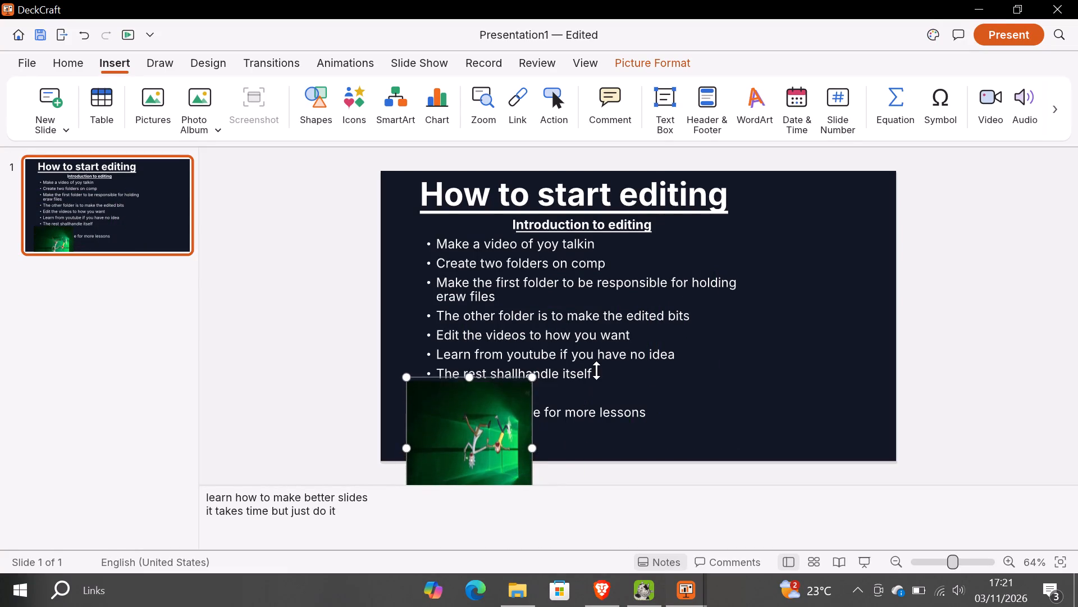
{"action": "left_click_drag", "start_coordinate": [596, 370], "coordinate": [592, 409]}
{"action": "left_click_drag", "start_coordinate": [450, 446], "coordinate": [494, 450]}
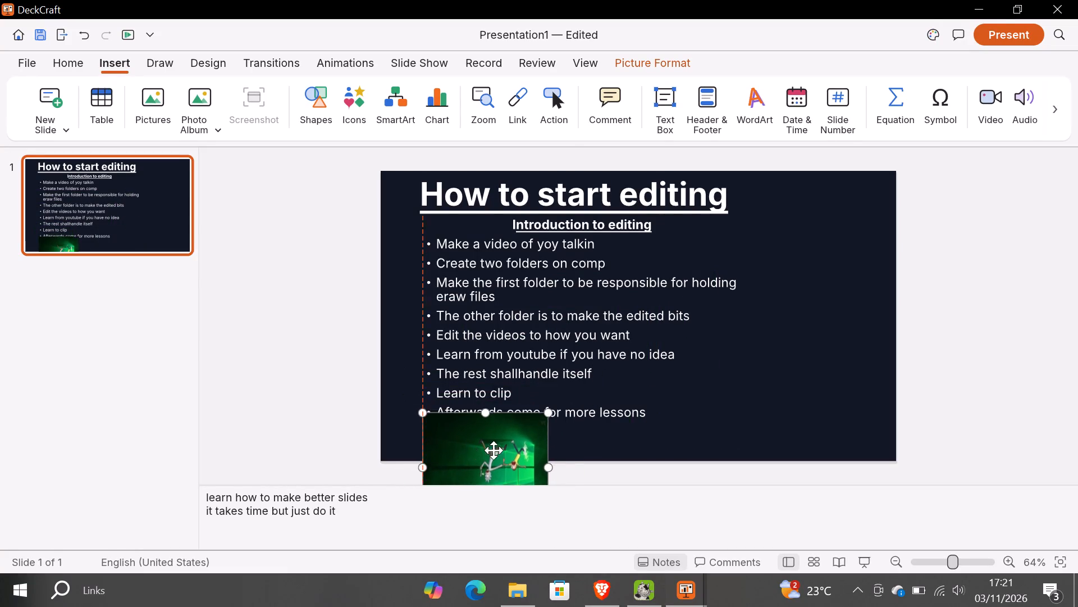
{"action": "left_click_drag", "start_coordinate": [494, 450], "coordinate": [802, 357]}
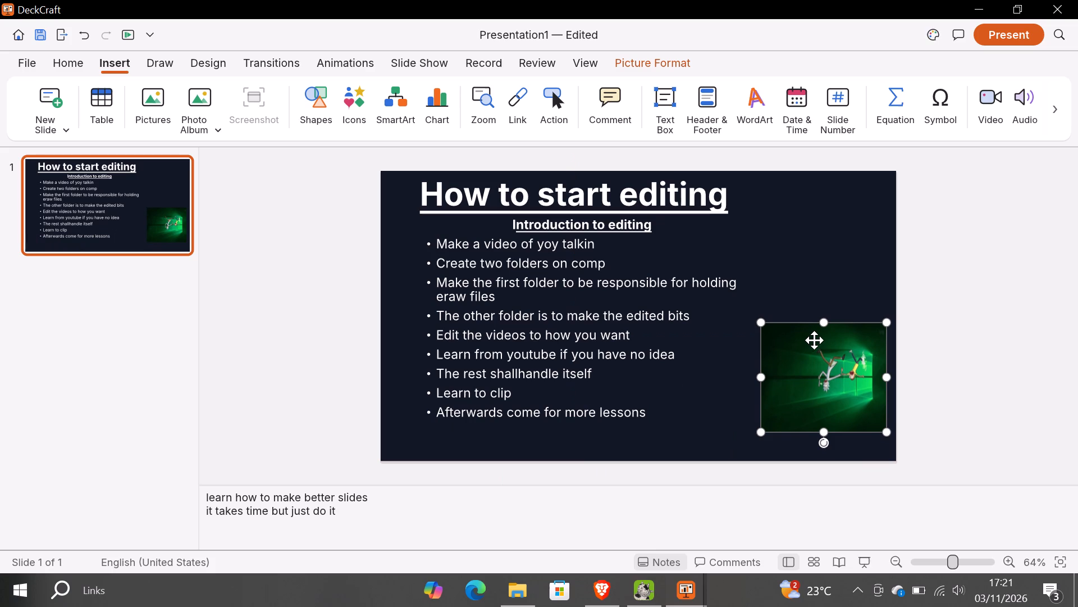
Rotate the upside-down wallpaper picture about 180 degrees so the characters stand upright and its edges are level.
{"action": "left_click", "coordinate": [821, 441]}
{"action": "left_click_drag", "start_coordinate": [820, 438], "coordinate": [821, 438]}
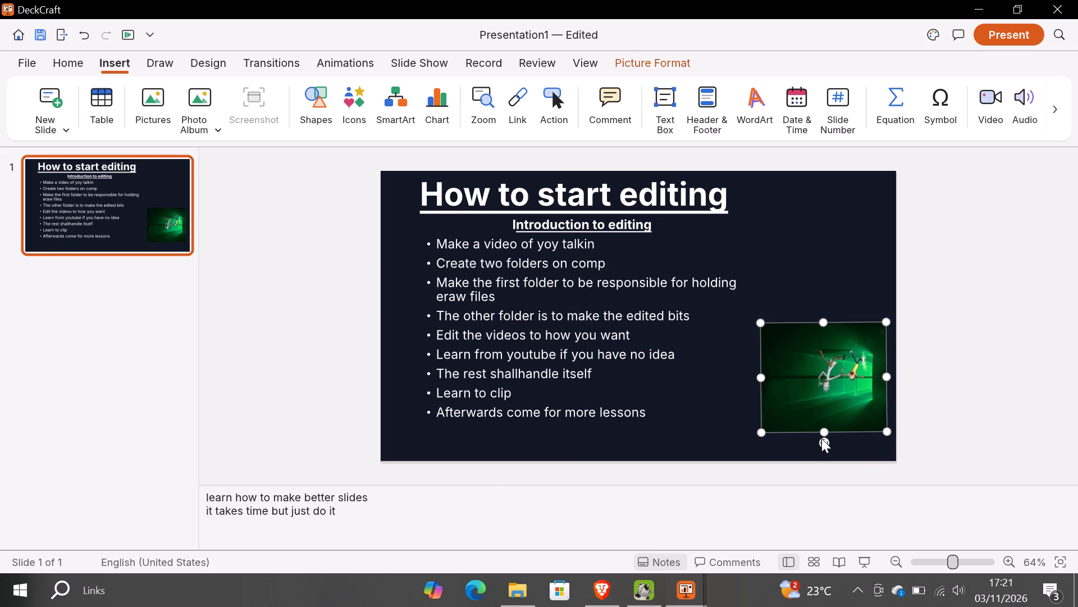
{"action": "left_click_drag", "start_coordinate": [821, 438], "coordinate": [817, 312]}
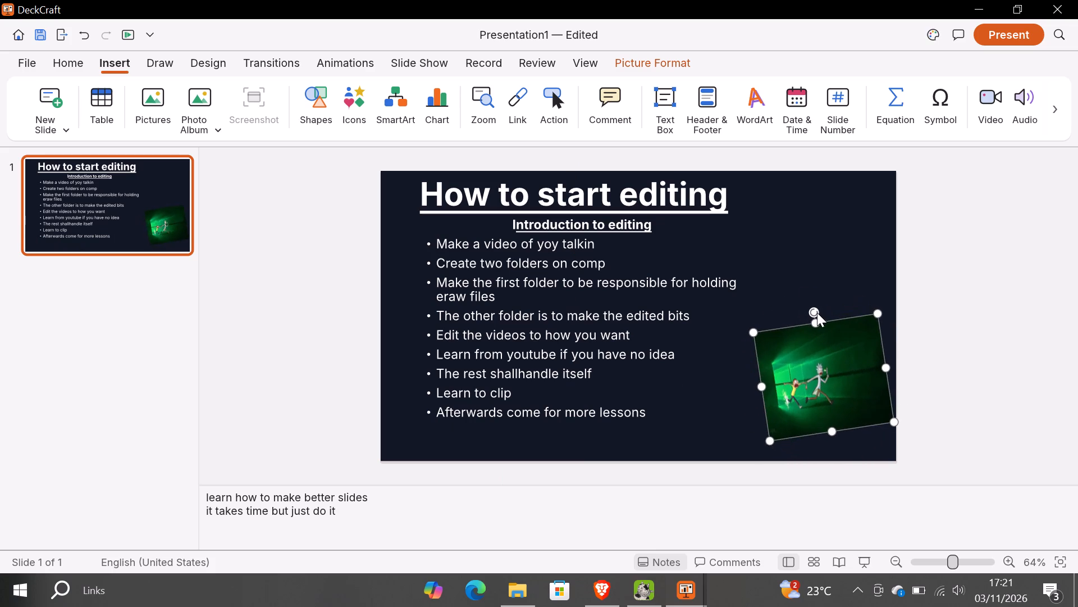
{"action": "left_click_drag", "start_coordinate": [817, 312], "coordinate": [824, 306]}
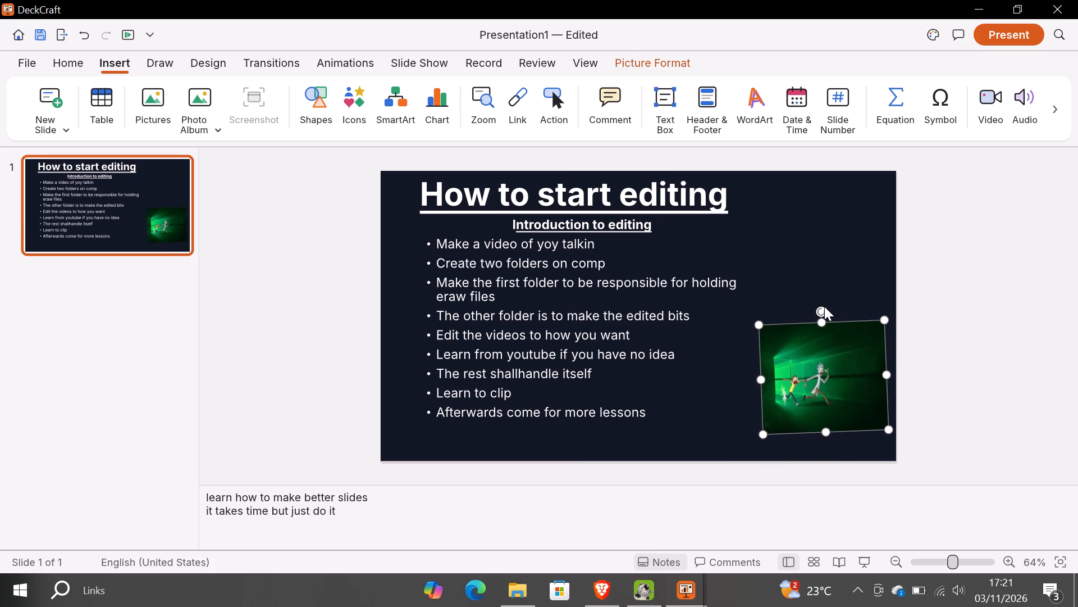
{"action": "left_click_drag", "start_coordinate": [824, 306], "coordinate": [826, 311]}
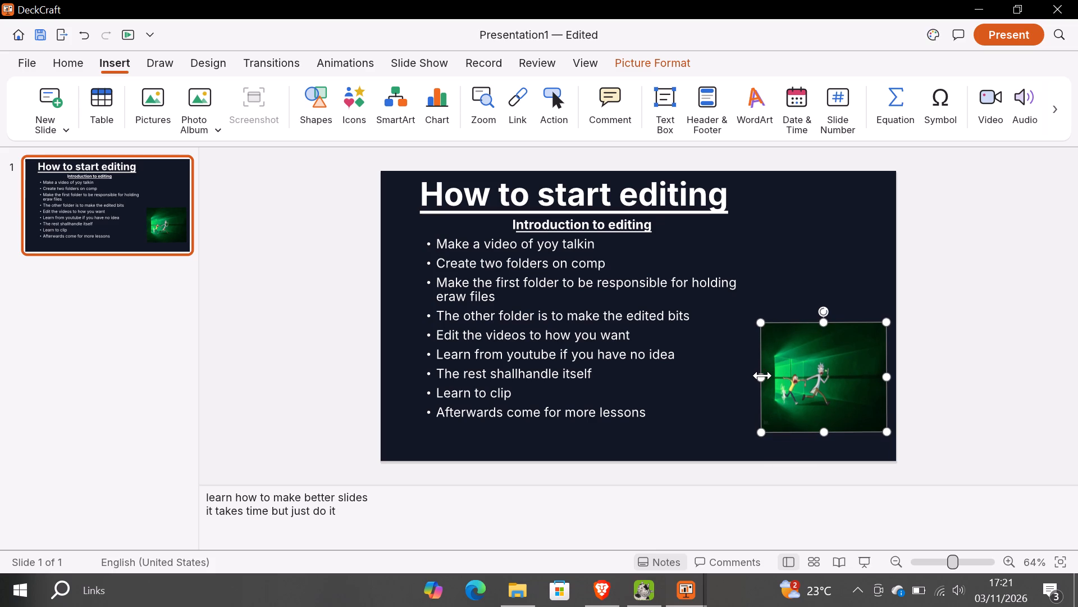
Widen the wallpaper picture leftward to just past the "Learn from youtube" bullet, trim its height slightly and lower it to near the slide's bottom edge.
{"action": "left_click_drag", "start_coordinate": [762, 375], "coordinate": [698, 366]}
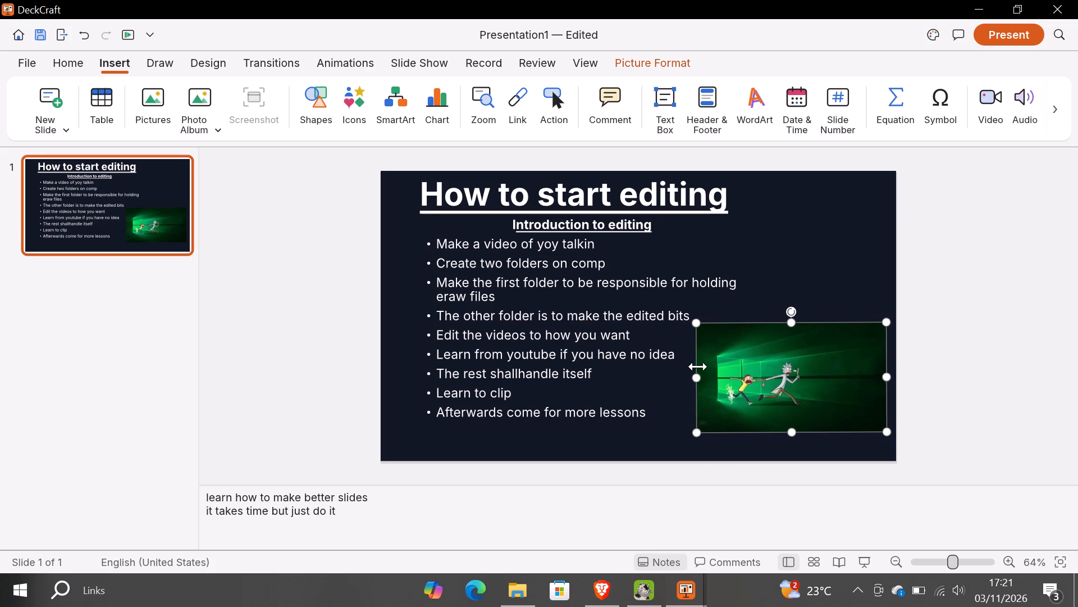
{"action": "left_click_drag", "start_coordinate": [698, 366], "coordinate": [685, 370]}
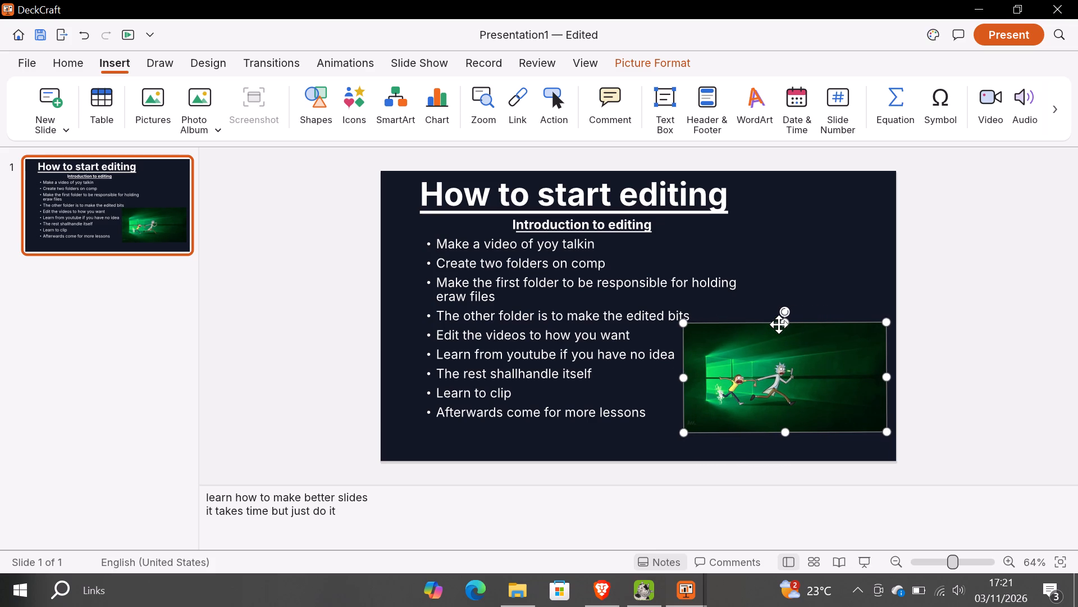
{"action": "left_click_drag", "start_coordinate": [785, 322], "coordinate": [787, 329]}
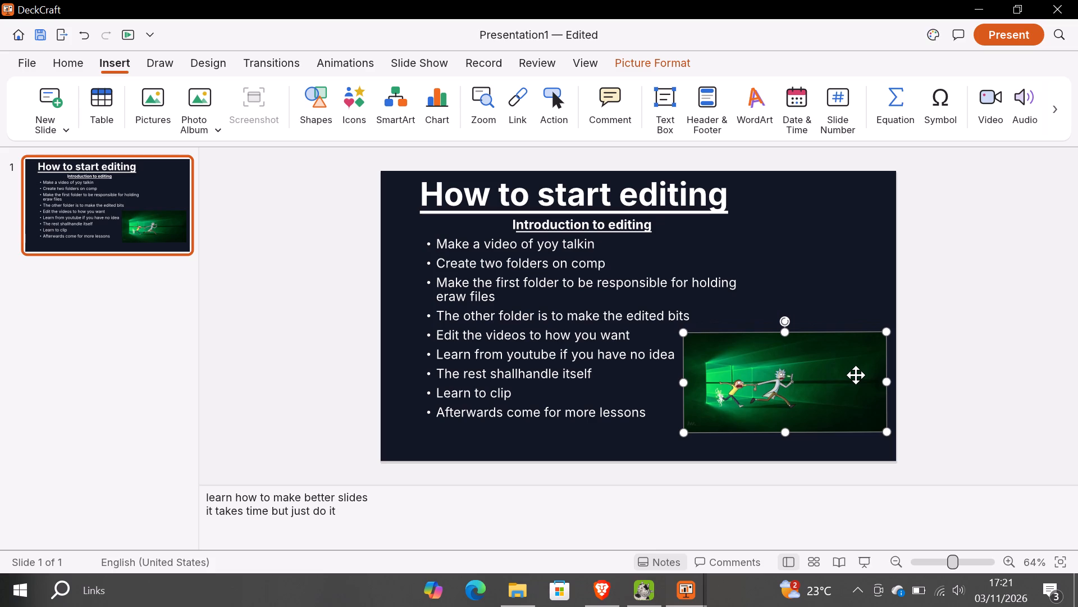
{"action": "left_click_drag", "start_coordinate": [782, 424], "coordinate": [784, 437]}
{"action": "left_click", "coordinate": [784, 436]}
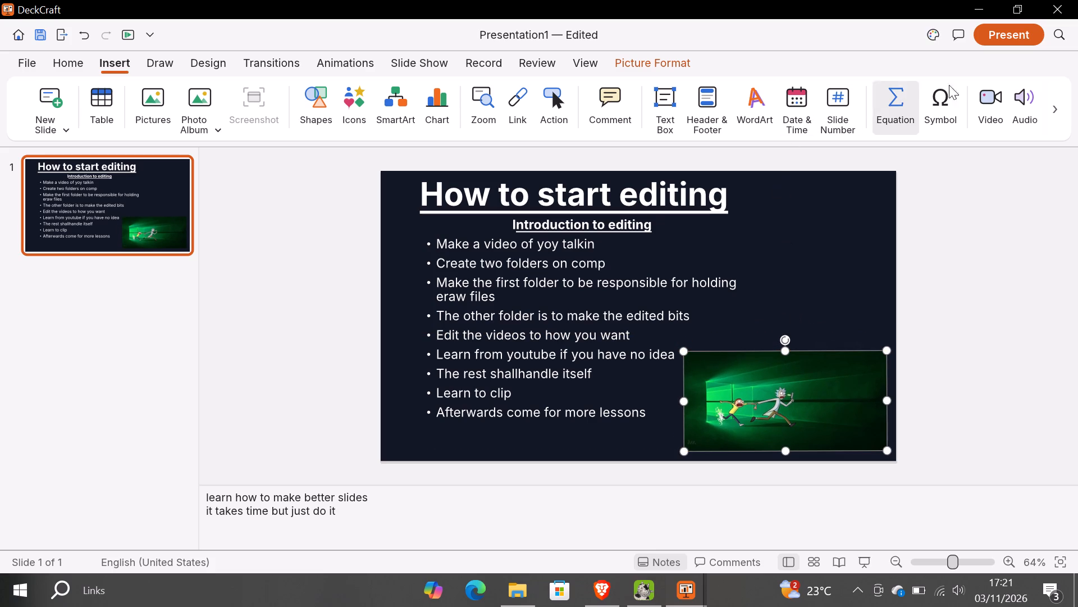
Insert the video "editing material" from the Downloads folder onto the slide.
{"action": "left_click", "coordinate": [999, 95]}
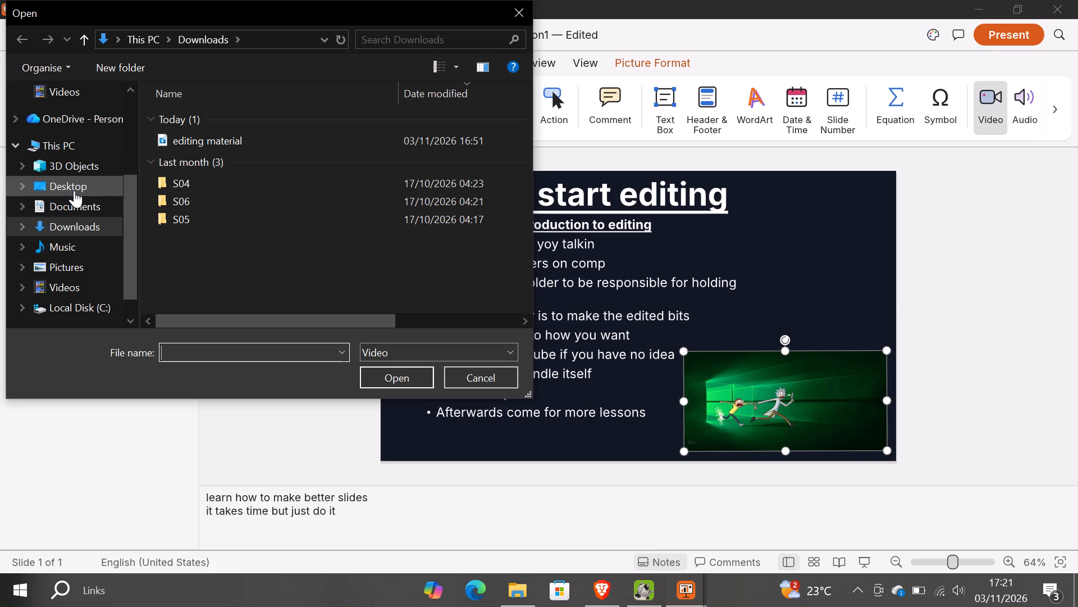
{"action": "left_click_drag", "start_coordinate": [70, 221], "coordinate": [69, 215]}
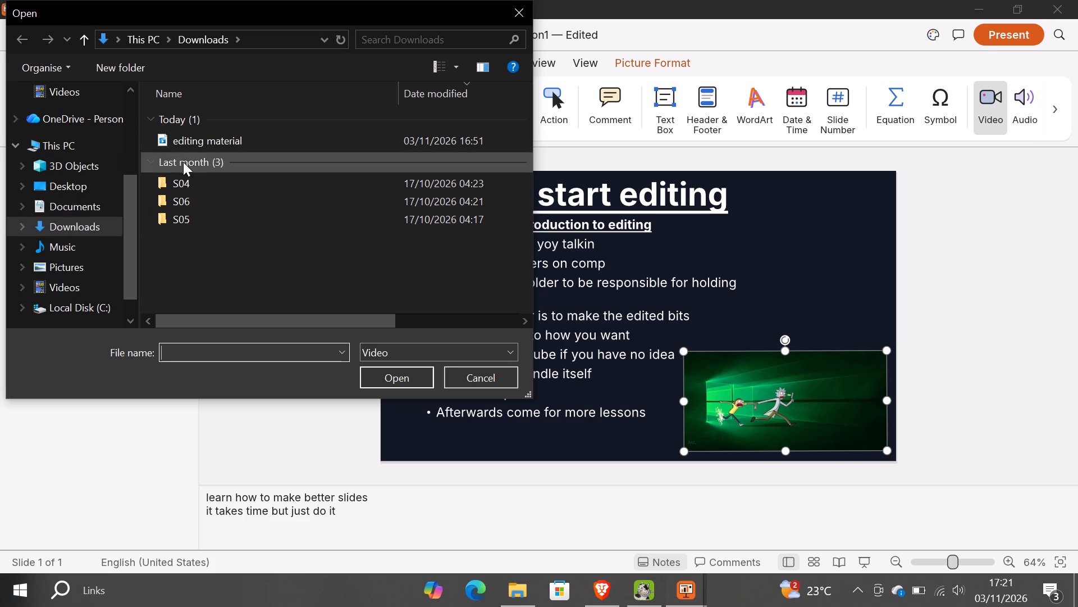
{"action": "left_click", "coordinate": [185, 143]}
{"action": "double_click", "coordinate": [187, 144]}
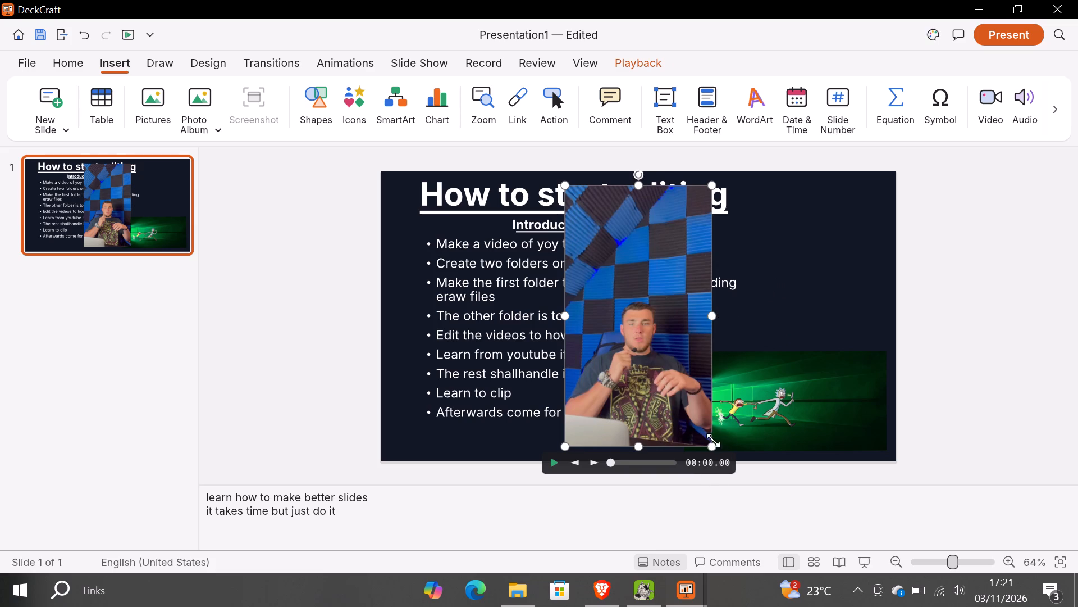
Shrink the video to about half the slide's height and place it above the wallpaper picture, clear of the title and bullets.
{"action": "left_click_drag", "start_coordinate": [713, 443], "coordinate": [705, 313]}
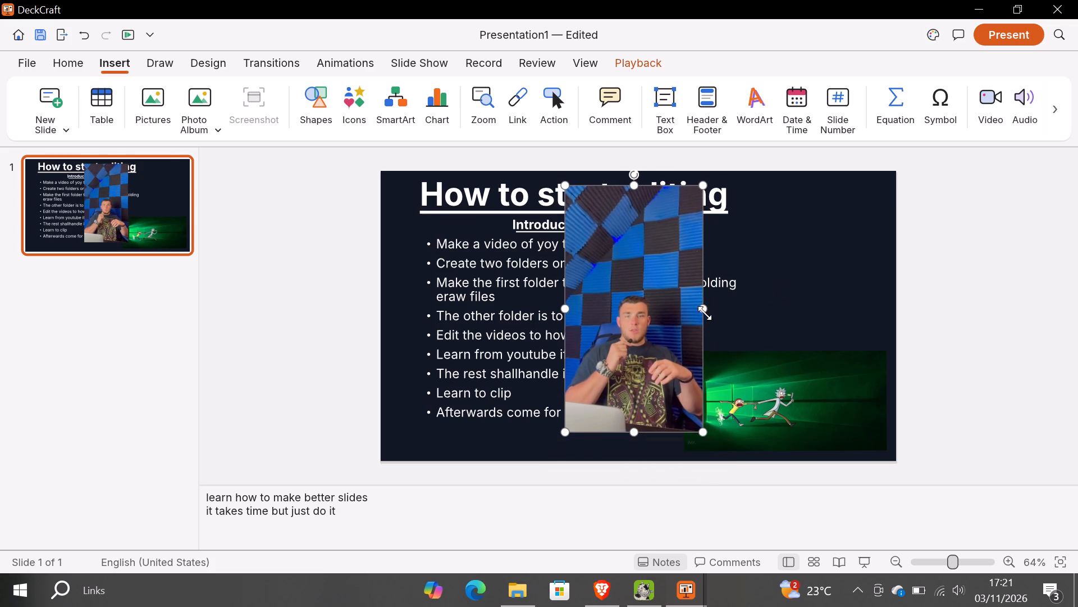
{"action": "left_click_drag", "start_coordinate": [705, 313], "coordinate": [705, 314]}
{"action": "left_click_drag", "start_coordinate": [704, 185], "coordinate": [695, 197]}
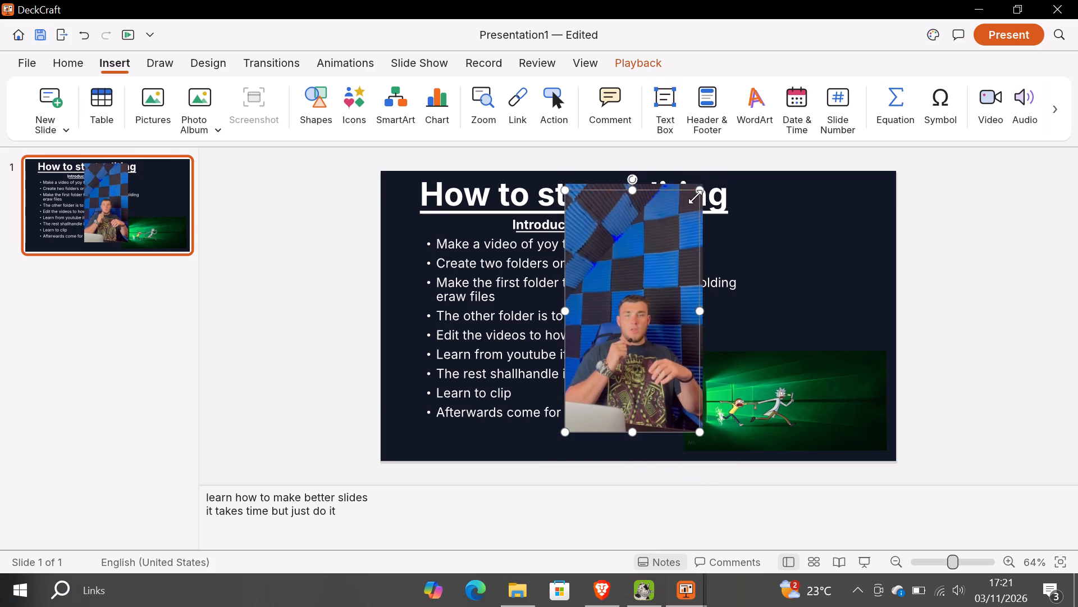
{"action": "left_click_drag", "start_coordinate": [695, 197], "coordinate": [650, 305]}
{"action": "left_click_drag", "start_coordinate": [613, 322], "coordinate": [636, 301]}
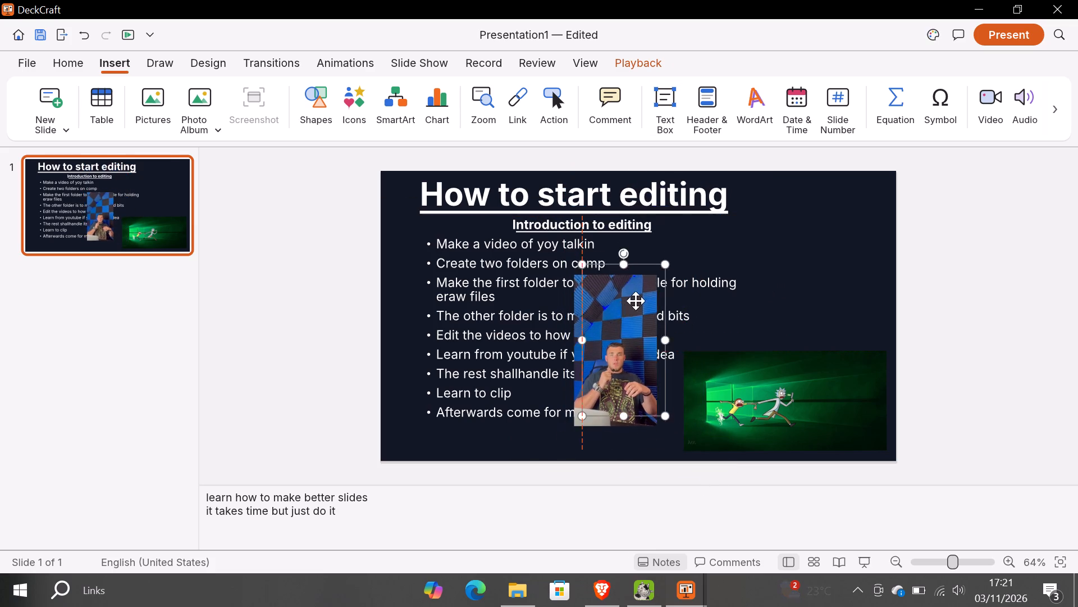
{"action": "left_click_drag", "start_coordinate": [636, 301], "coordinate": [807, 230]}
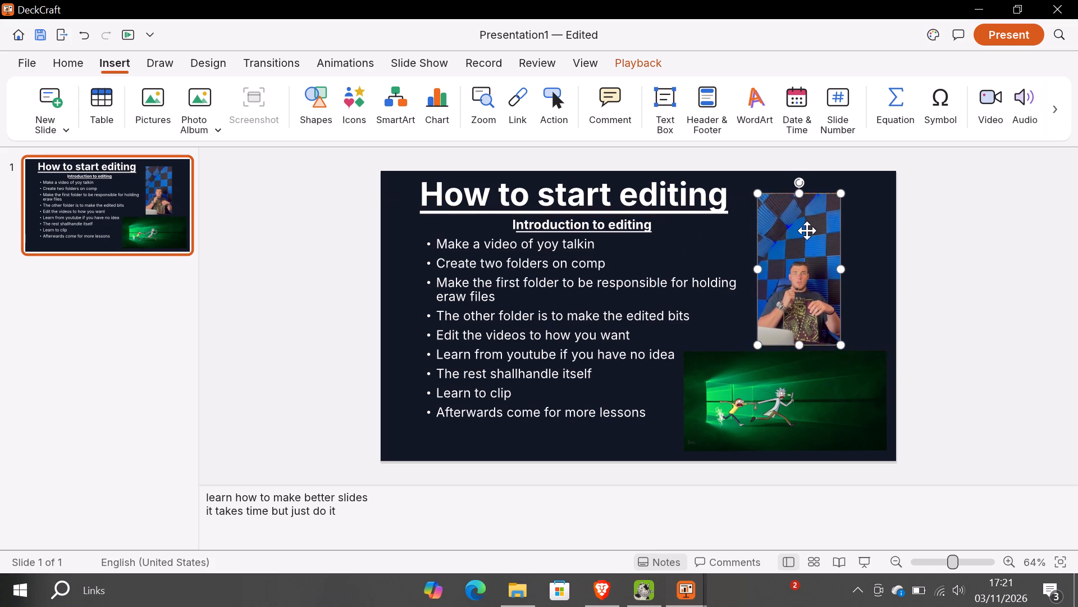
{"action": "left_click_drag", "start_coordinate": [807, 230], "coordinate": [808, 232]}
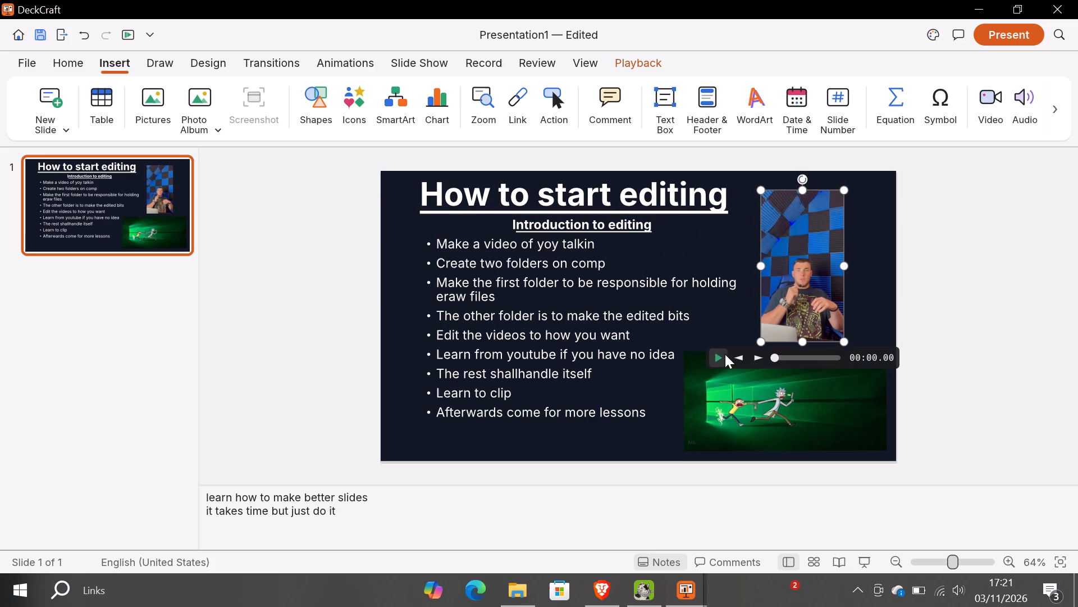
Briefly play the inserted video on the slide to preview it, and pause it.
{"action": "left_click", "coordinate": [725, 354]}
{"action": "left_click", "coordinate": [720, 354]}
{"action": "left_click", "coordinate": [719, 353]}
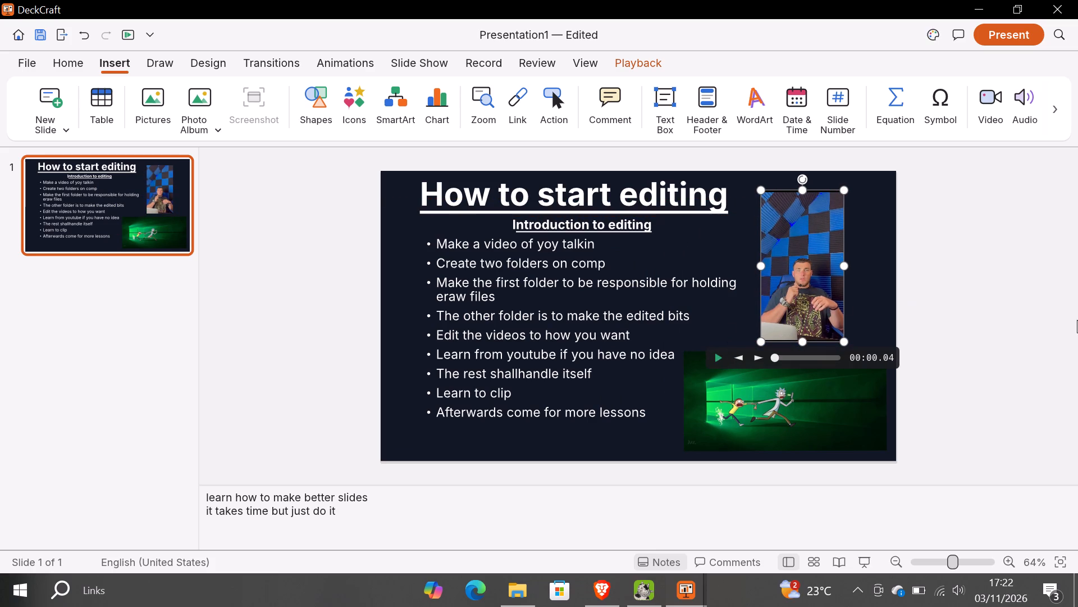
Play the inserted video on the slide again to preview it through to its end.
{"action": "left_click", "coordinate": [880, 275]}
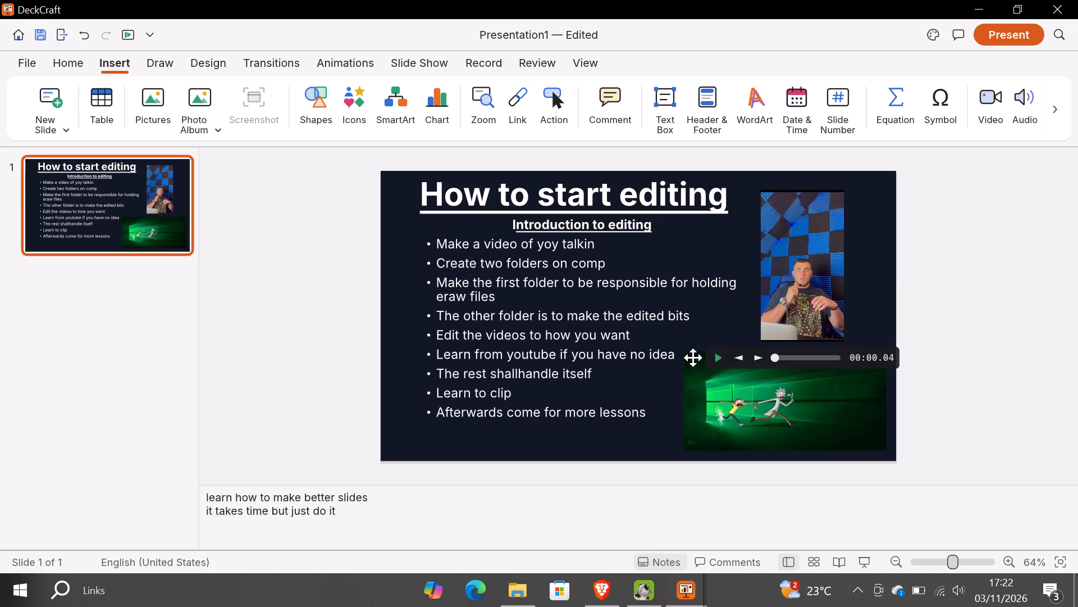
{"action": "left_click", "coordinate": [720, 349]}
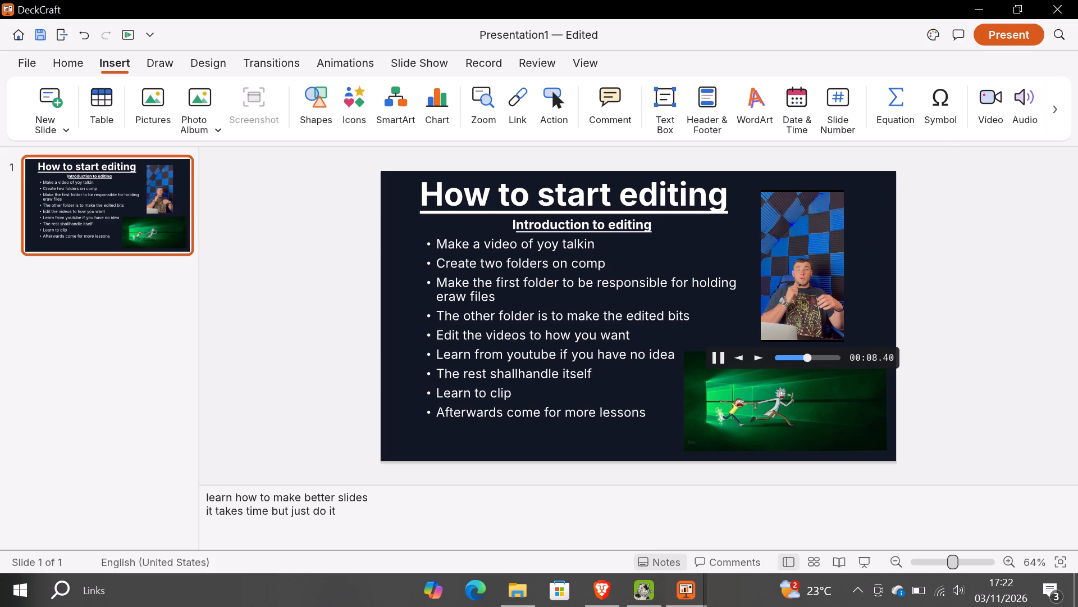
{"action": "left_click_drag", "start_coordinate": [443, 456], "coordinate": [445, 454]}
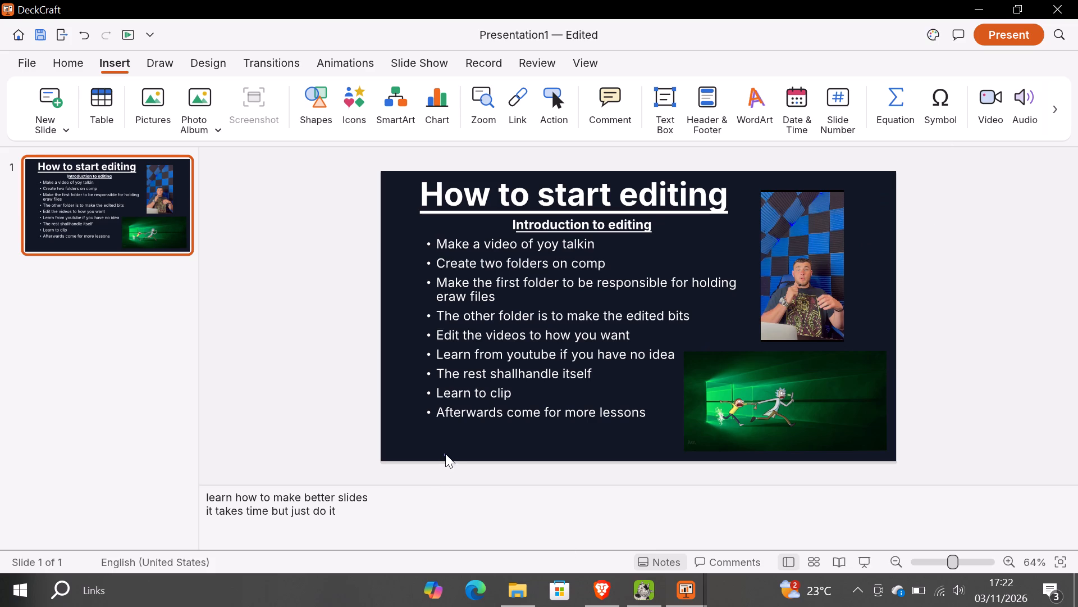
{"action": "left_click_drag", "start_coordinate": [445, 454], "coordinate": [442, 462]}
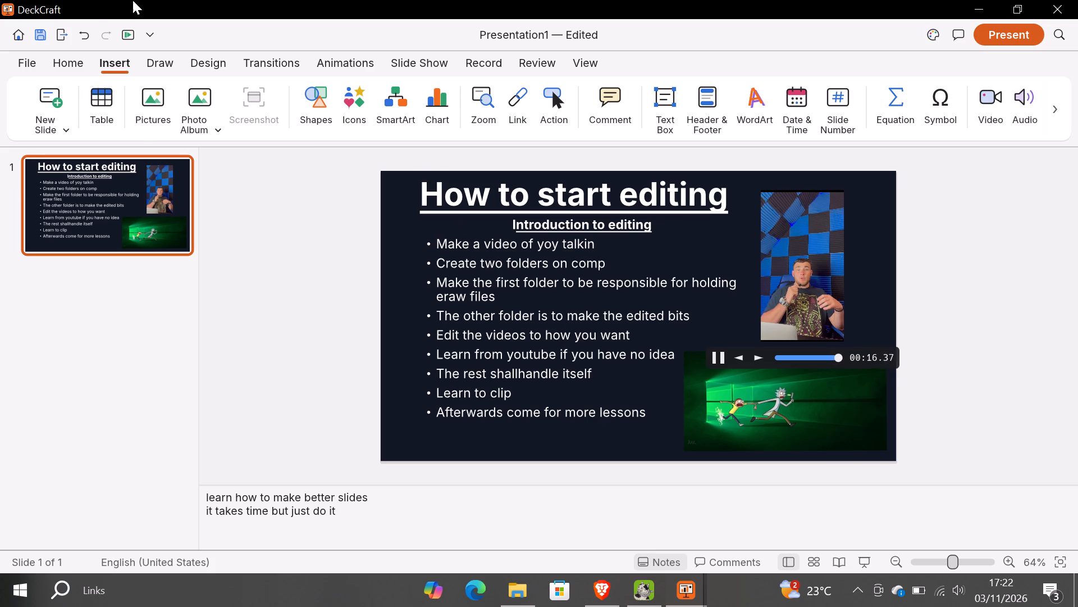
Save the presentation in the Downloads folder under the name Presentation1.
{"action": "left_click", "coordinate": [42, 32]}
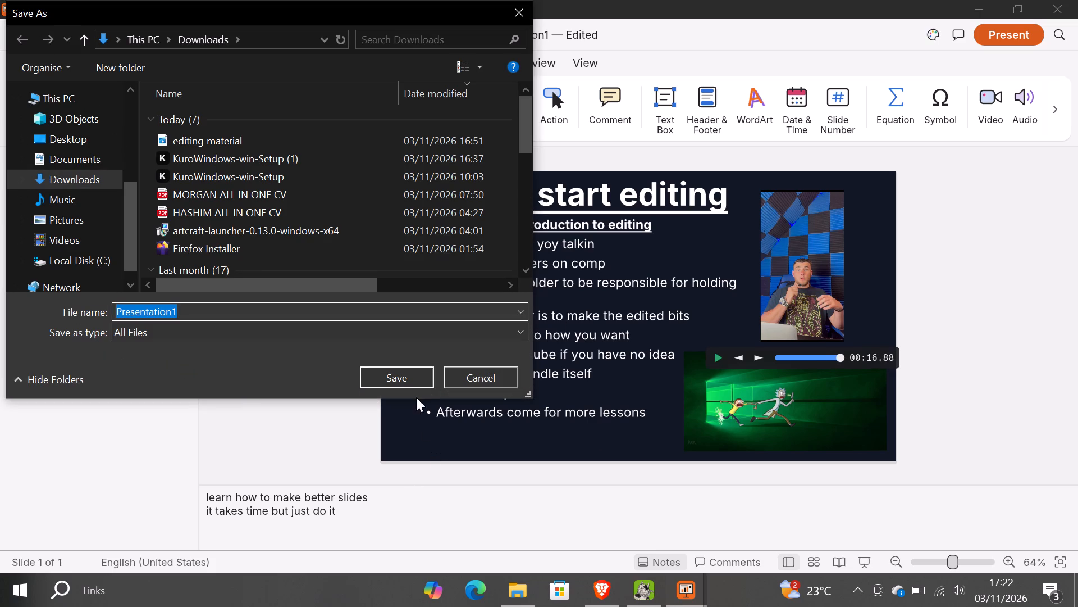
{"action": "left_click", "coordinate": [413, 377]}
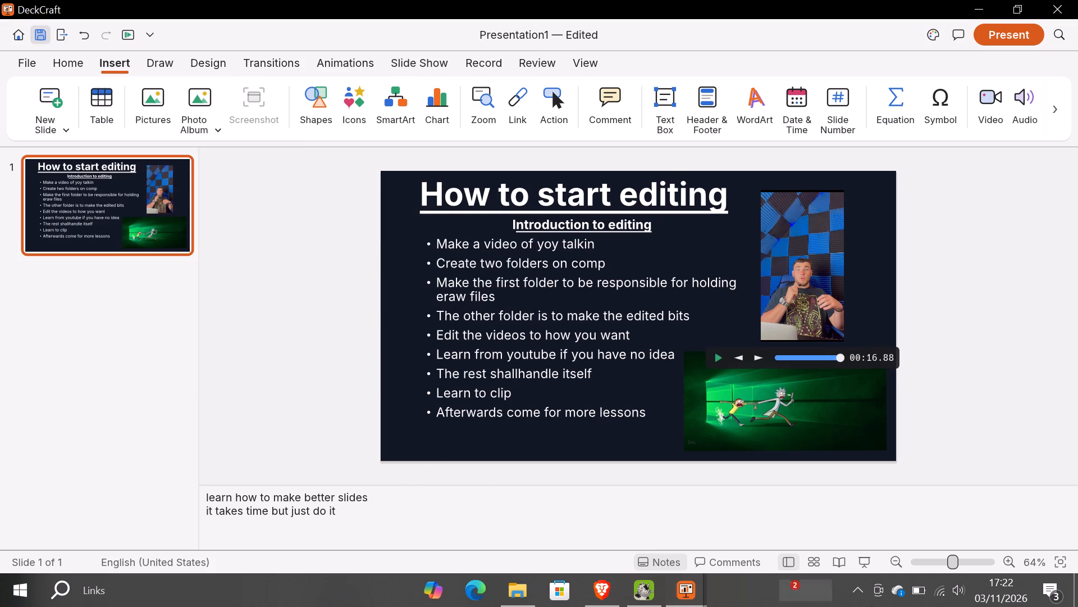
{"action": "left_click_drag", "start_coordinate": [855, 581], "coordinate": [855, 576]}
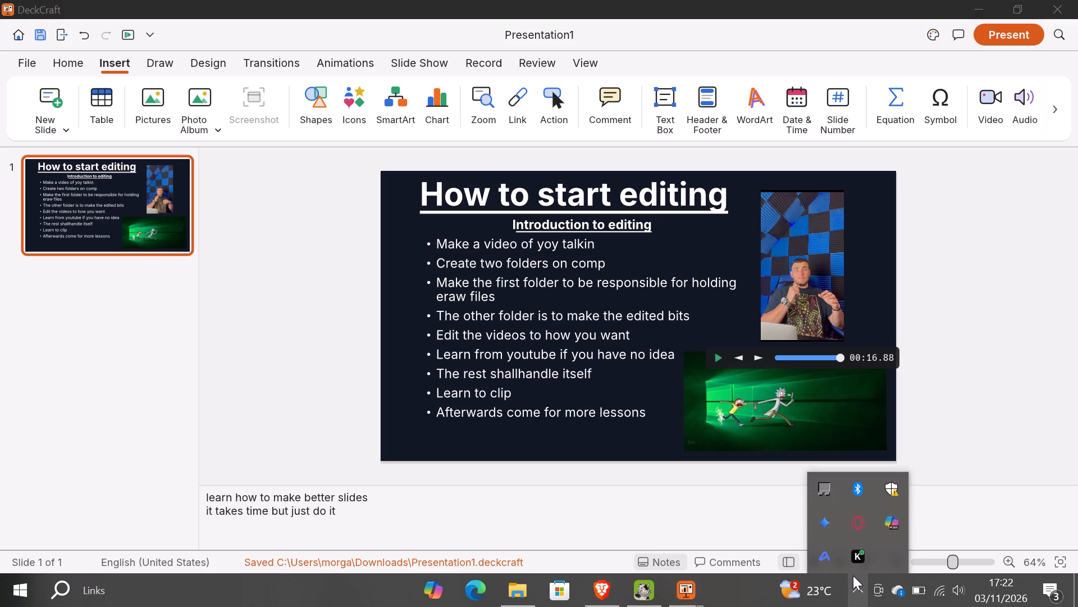